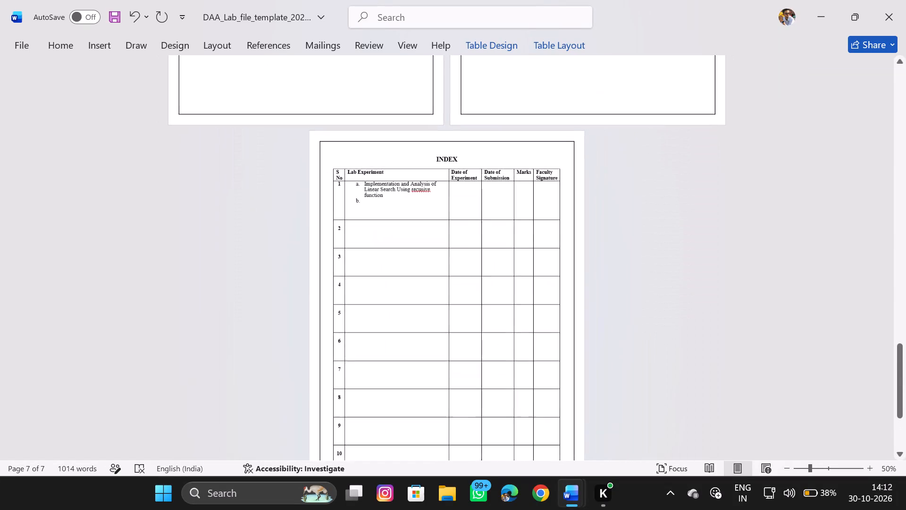
Examine the experiment list and the INDEX table in the lab file, ending at row 1 of the INDEX.
scroll(319, 199, "down", 1, "ctrl")
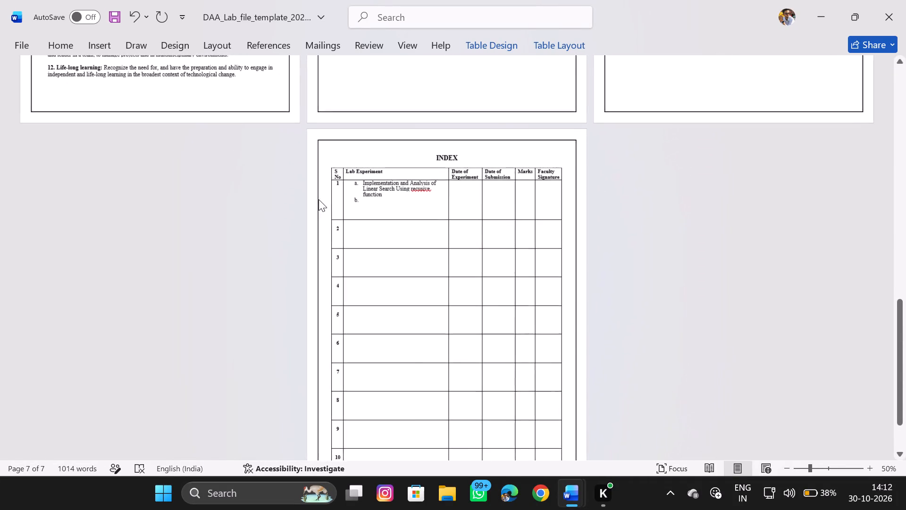
scroll(319, 199, "up", 4)
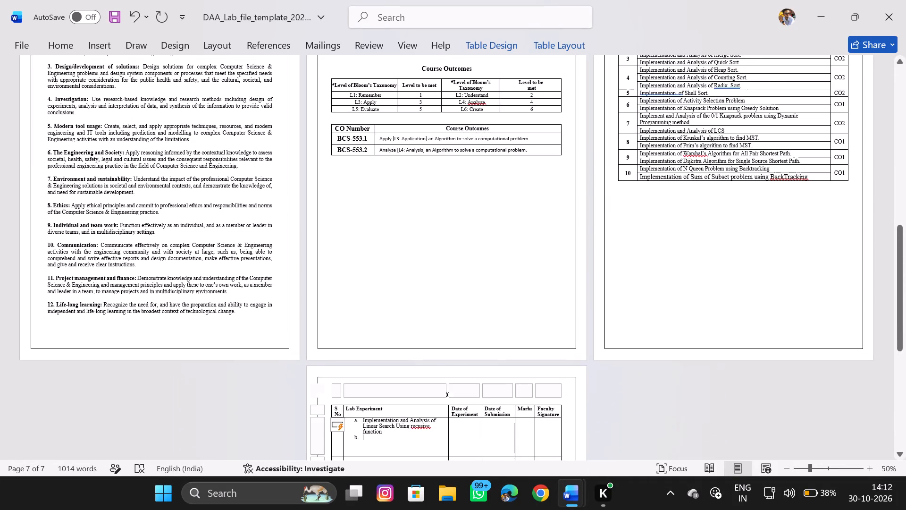
scroll(319, 199, "up", 1)
scroll(319, 199, "down", 1)
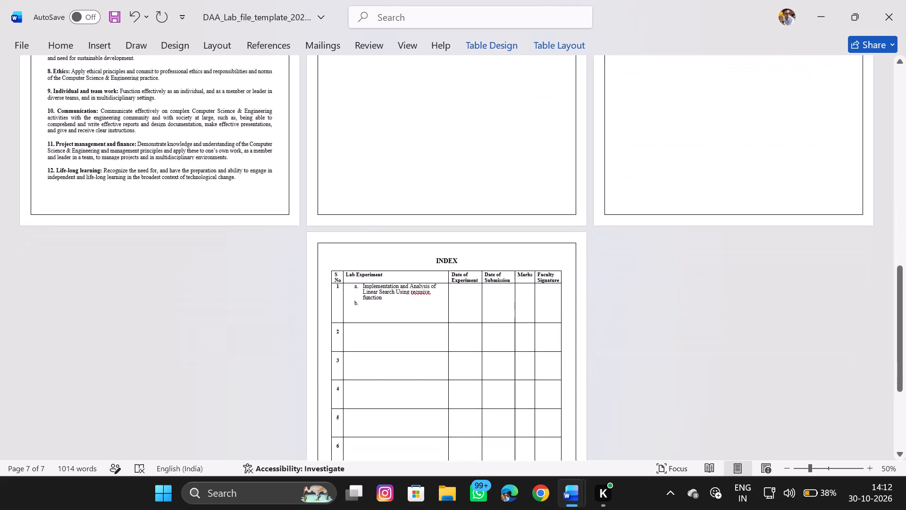
scroll(319, 199, "down", 1)
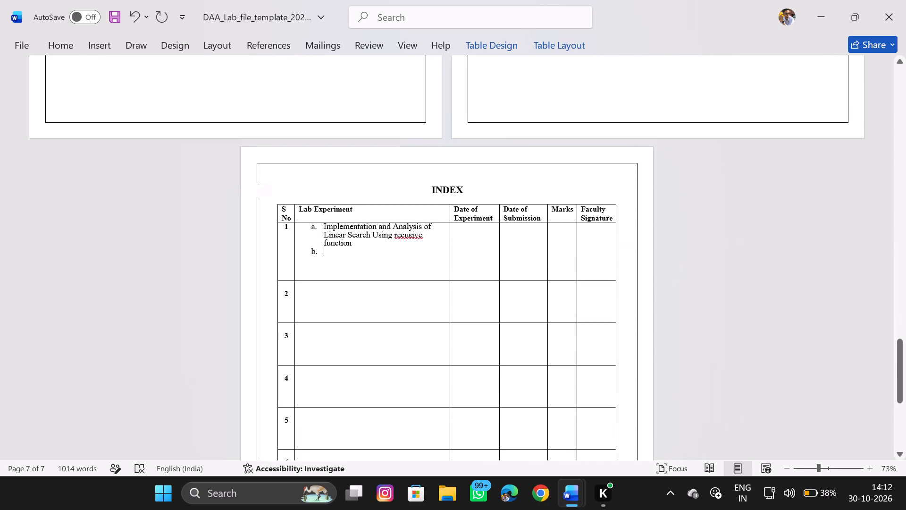
scroll(319, 199, "up", 1, "ctrl")
scroll(319, 199, "left", 1)
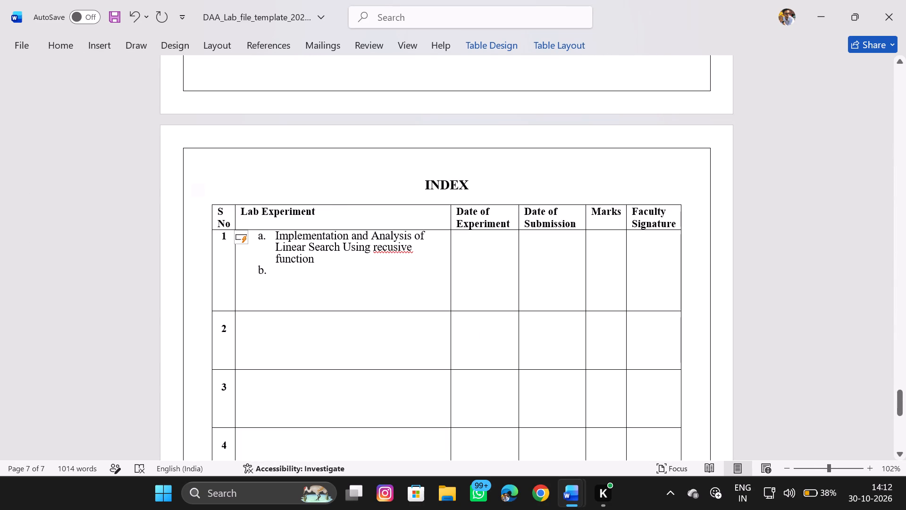
left_click(247, 501)
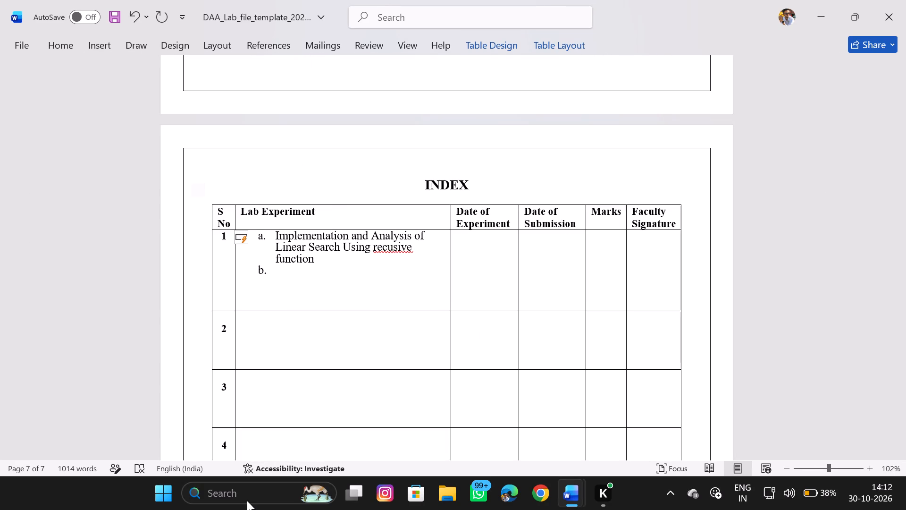
type("no")
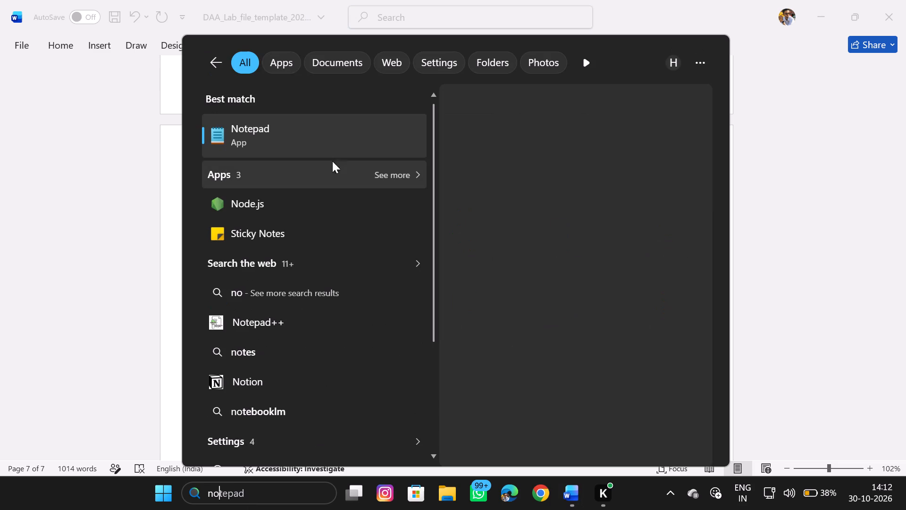
left_click(524, 242)
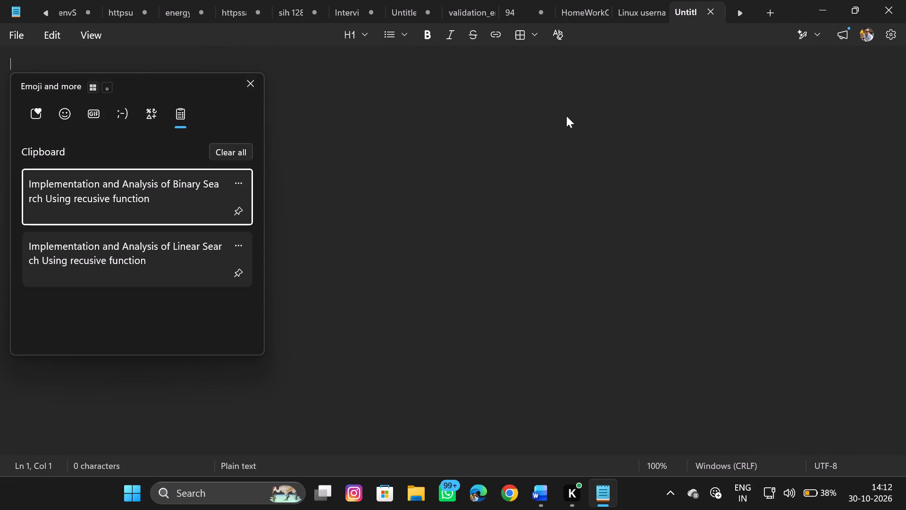
key("Return")
key("ctrl+v")
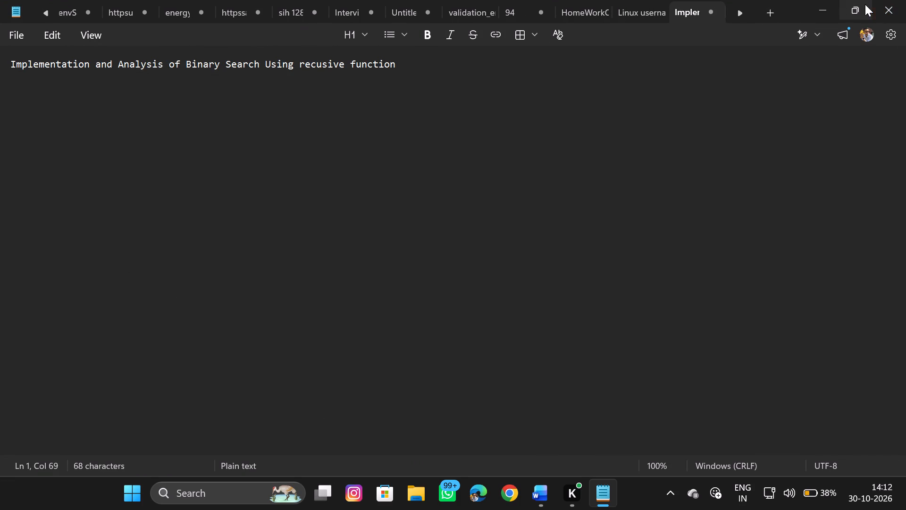
Arrange the Notepad and Word windows side by side.
left_click(764, 54)
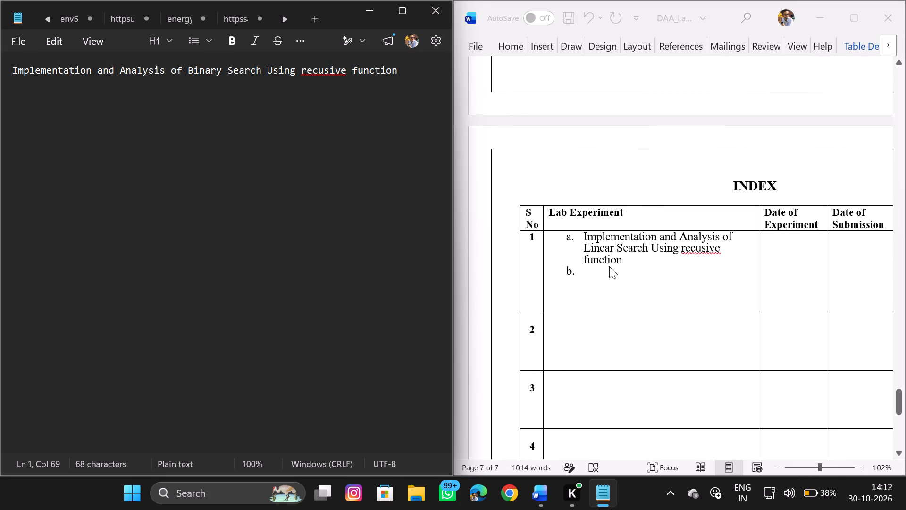
In the Word INDEX table, enter "Implementaion and Analysis of Binary Search Using recursive function" as item b of row 1.
left_click(597, 274)
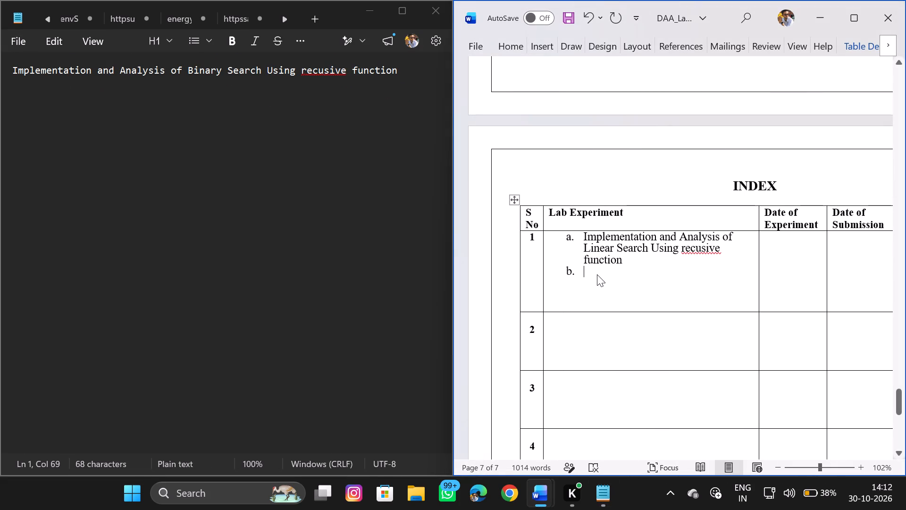
type("Implem")
type("enta")
type("ion")
key("space")
type("and")
key("space")
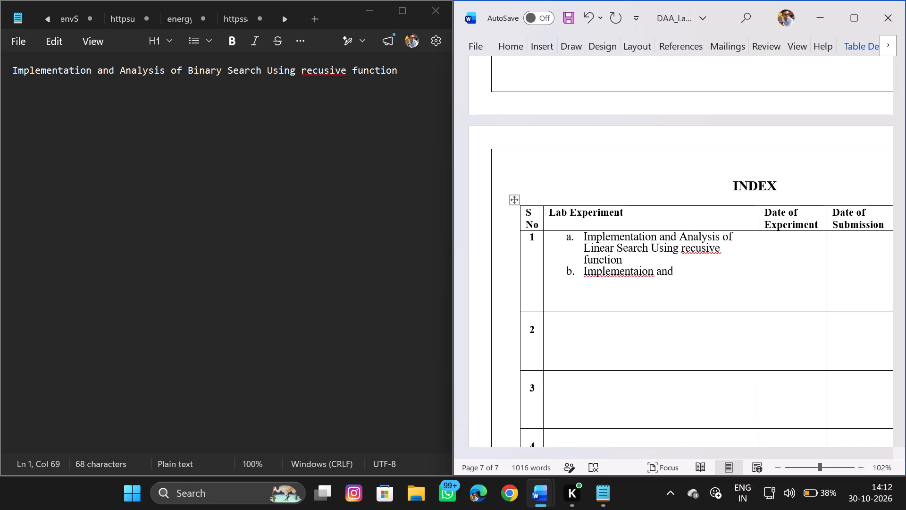
type("Analysis")
key("space")
type("of")
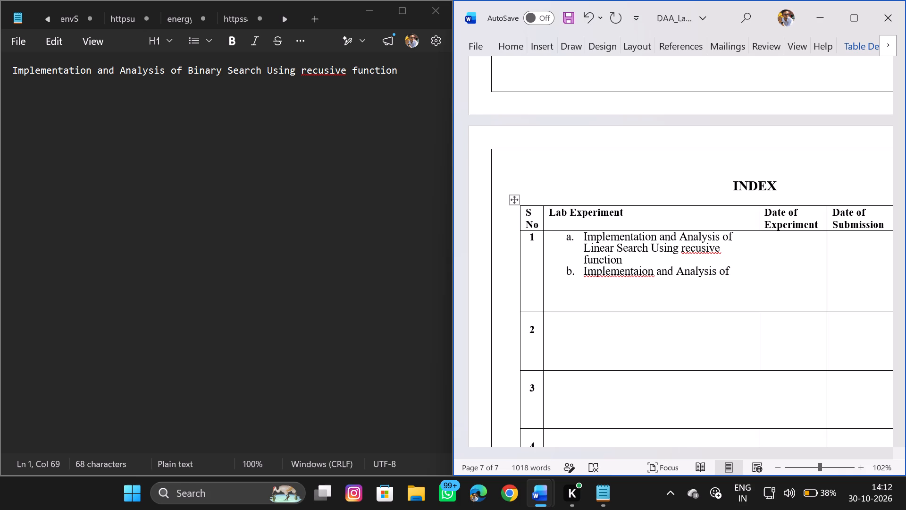
key("space")
type("Binary")
key("space")
type("Search")
key("space")
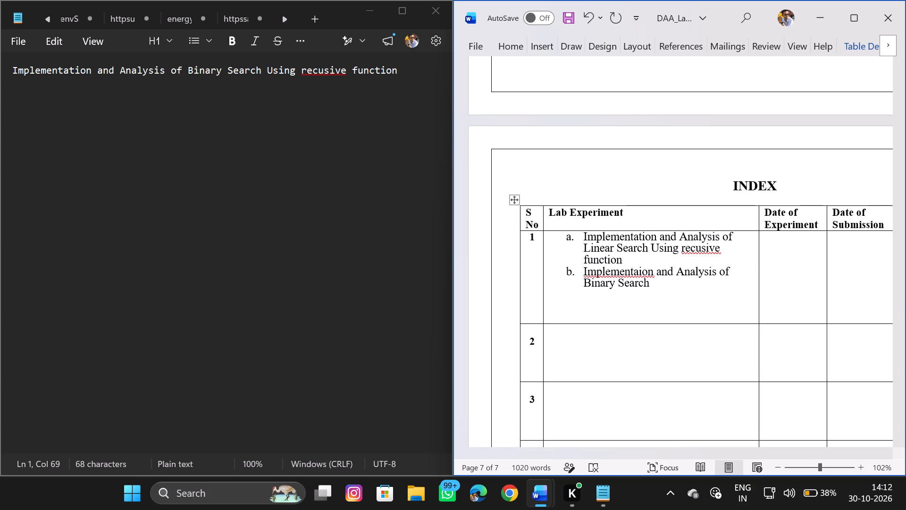
type("Using")
key("space")
type("recursive")
key("space")
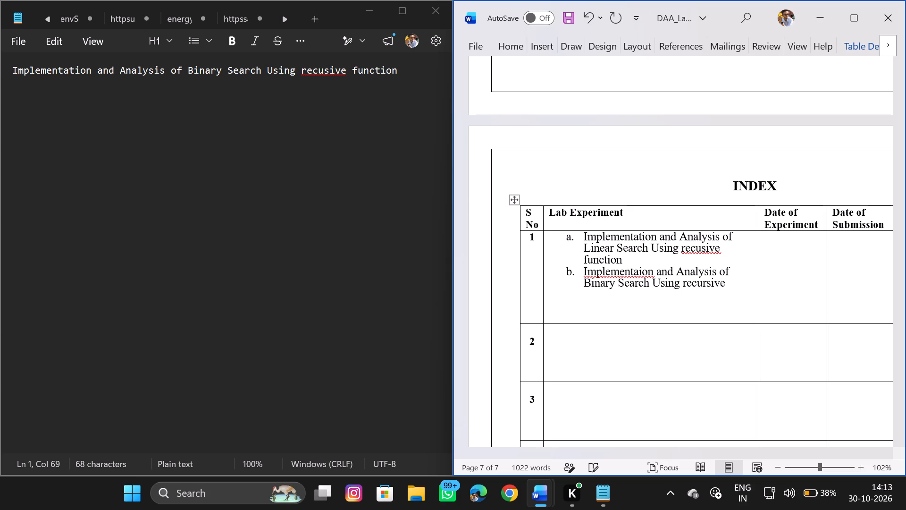
type("function")
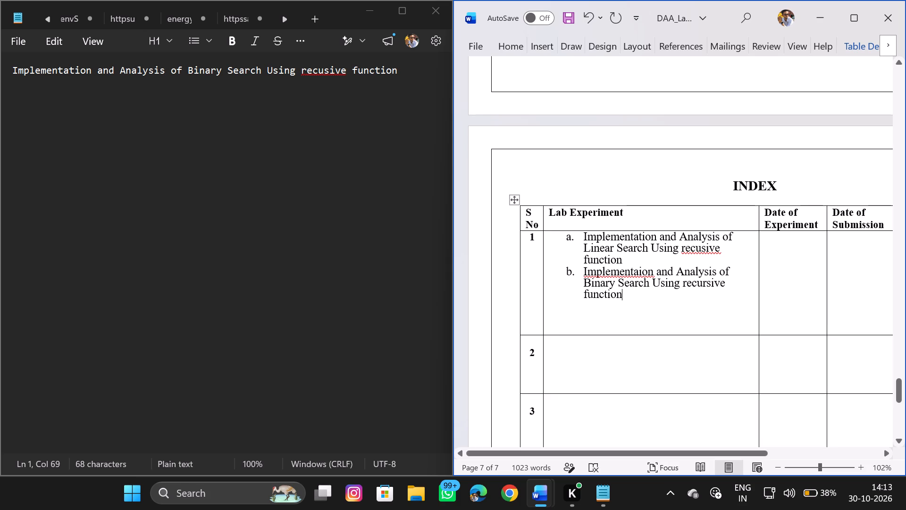
Copy the title "Implementation and Analysis of Insertion Sort ." from row 2 of the List of Experiments table.
scroll(645, 313, "down", 1)
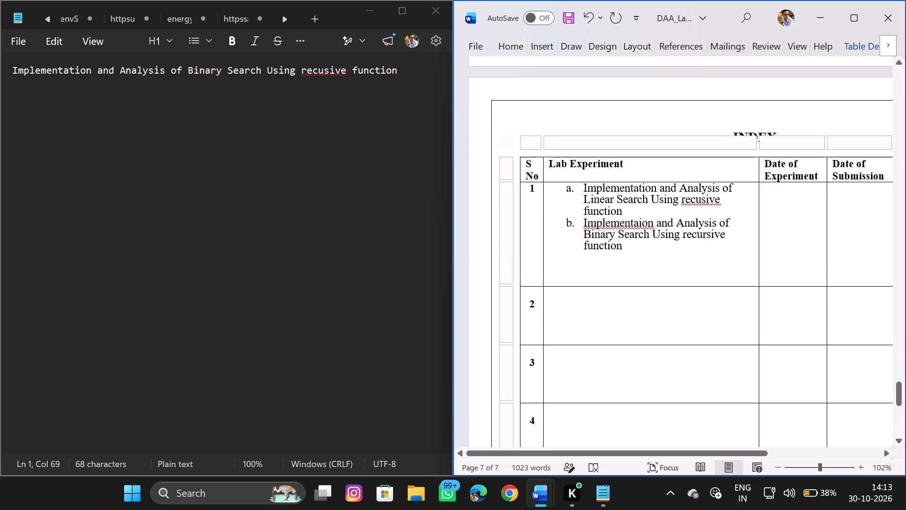
scroll(597, 300, "up", 2)
scroll(597, 300, "down", 1)
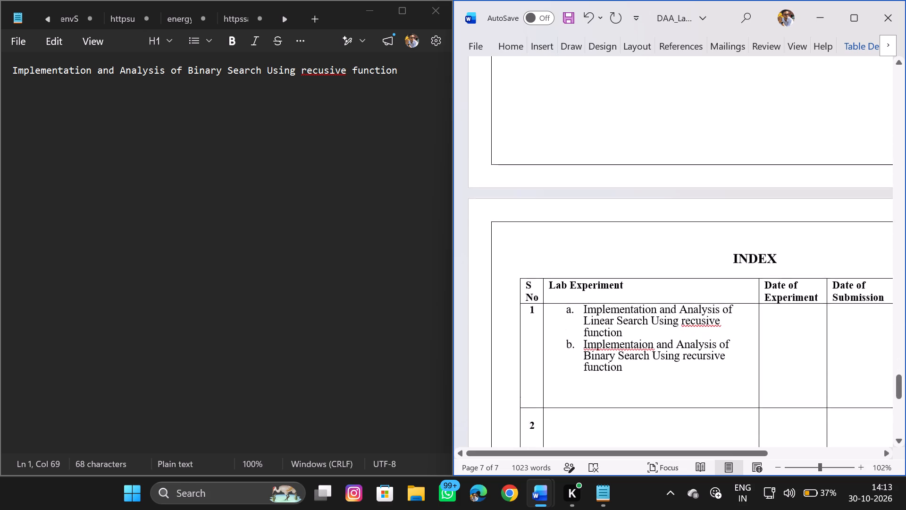
scroll(644, 328, "up", 2)
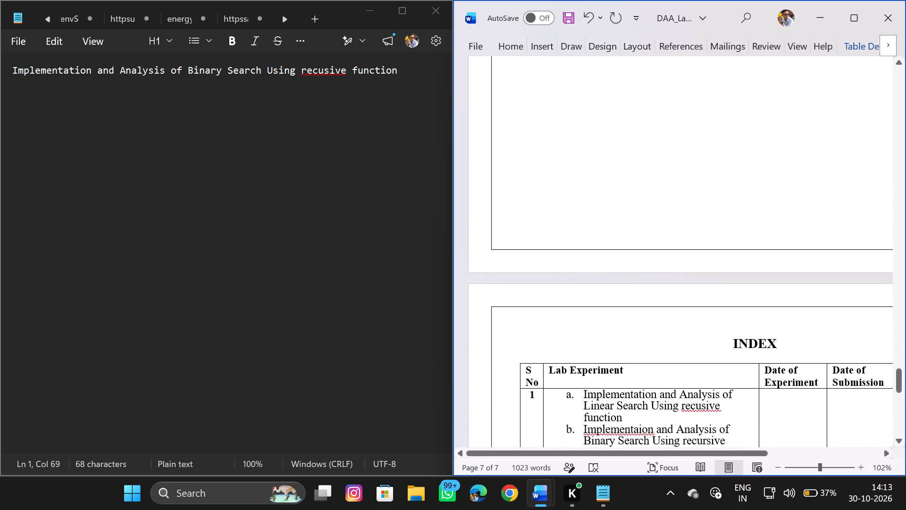
scroll(644, 328, "up", 1)
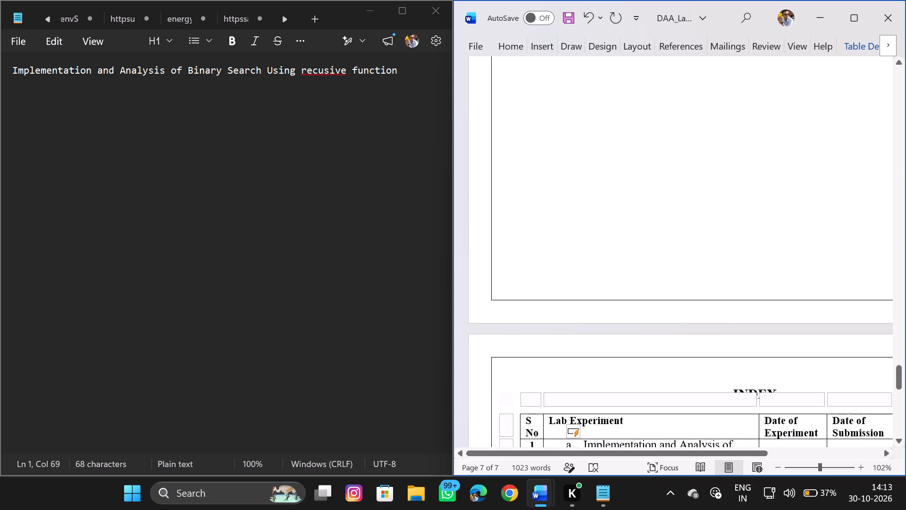
scroll(644, 328, "up", 4)
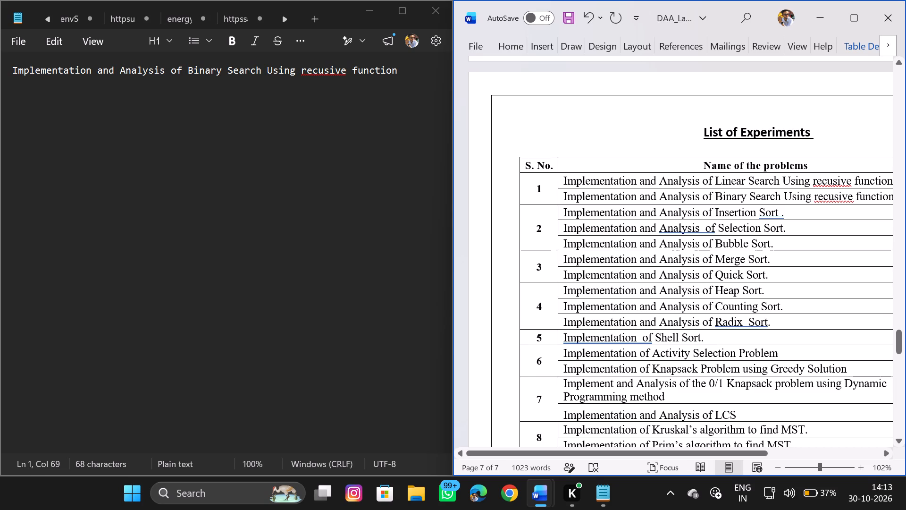
scroll(688, 262, "down", 1)
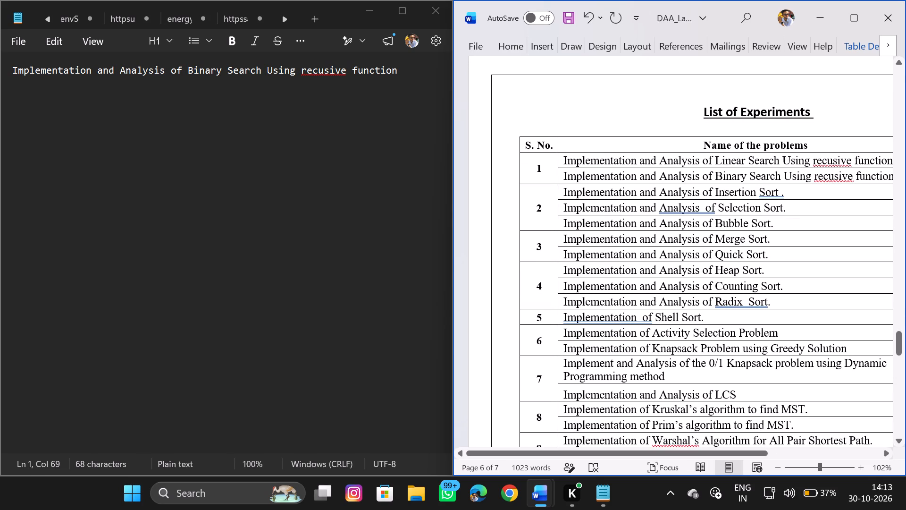
scroll(688, 262, "down", 2)
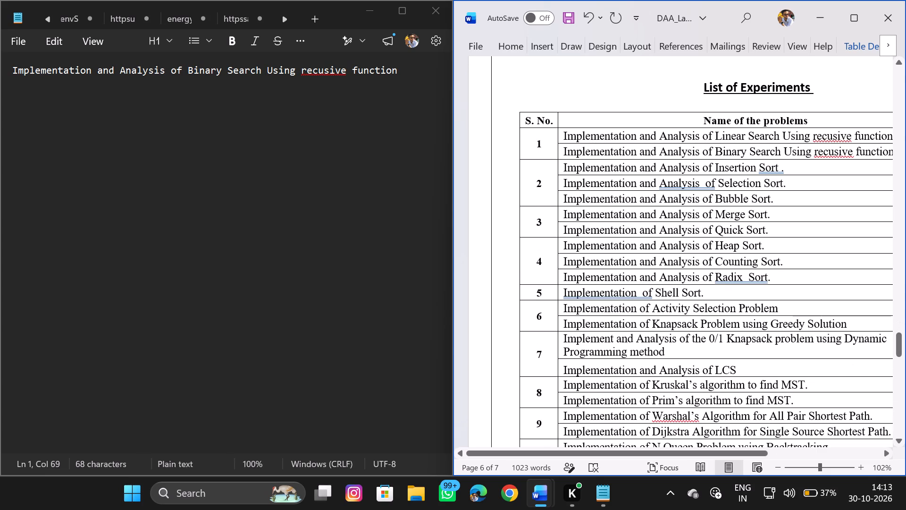
left_click(562, 167)
left_click(554, 168)
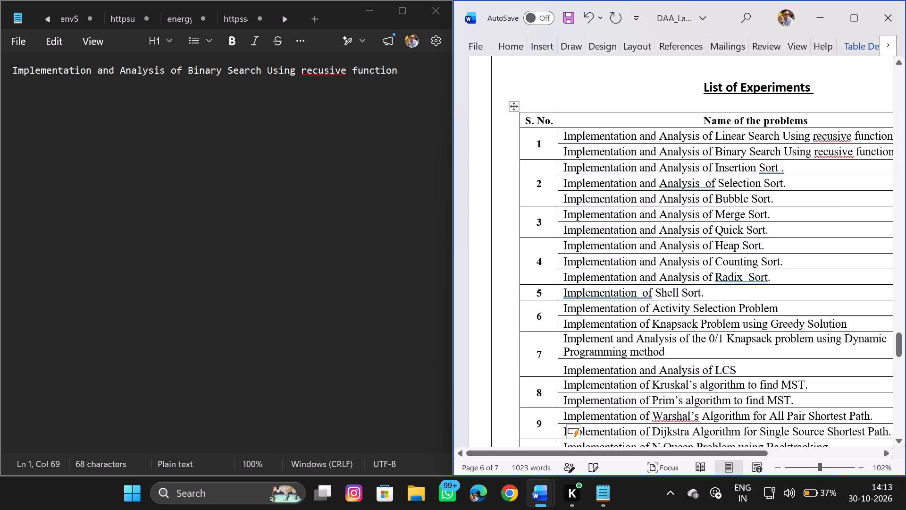
left_click(561, 169)
left_click(561, 169)
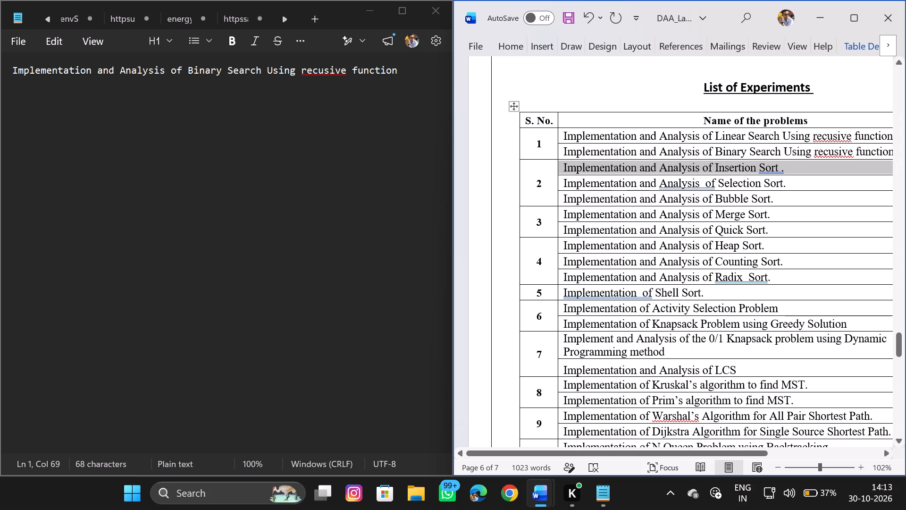
key("ctrl+c")
Paste the copied Insertion Sort title into the Notepad note on a new line below the Binary Search title.
left_click(343, 128)
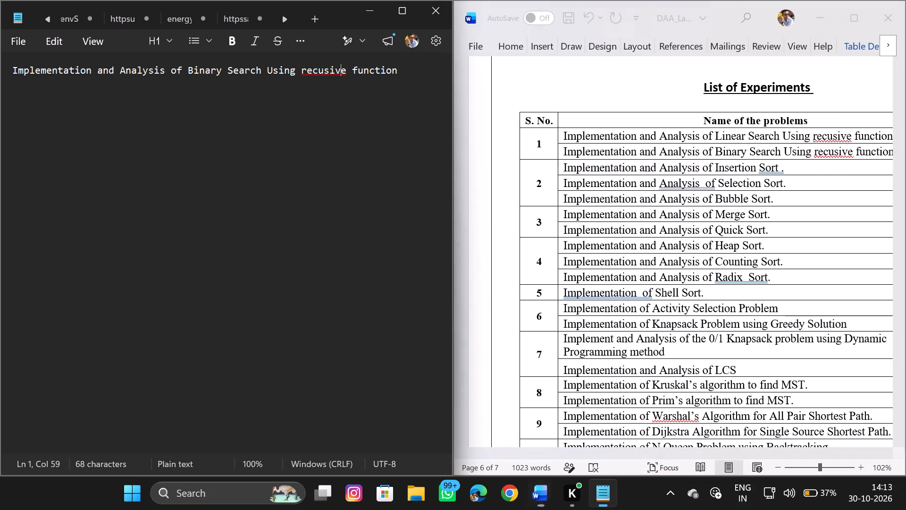
left_click(343, 128)
key("Right")
key("Right")
key("Right")
key("Right")
key("Right")
key("Right")
key("Right")
key("Right")
key("Right")
key("Right")
key("Return")
key("ctrl+v")
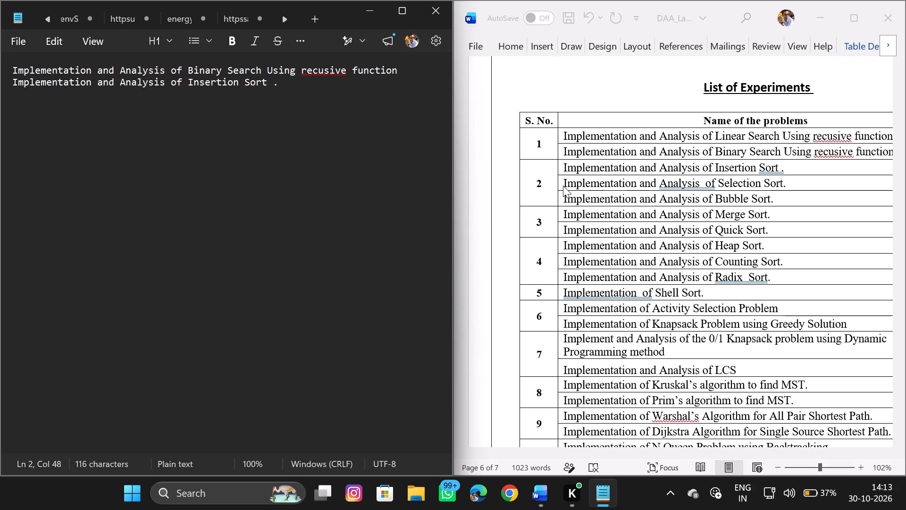
Copy the Selection Sort and Bubble Sort titles from row 2 of the List of Experiments into the Notepad note, below the Insertion Sort line.
left_click_drag(562, 186, 729, 186)
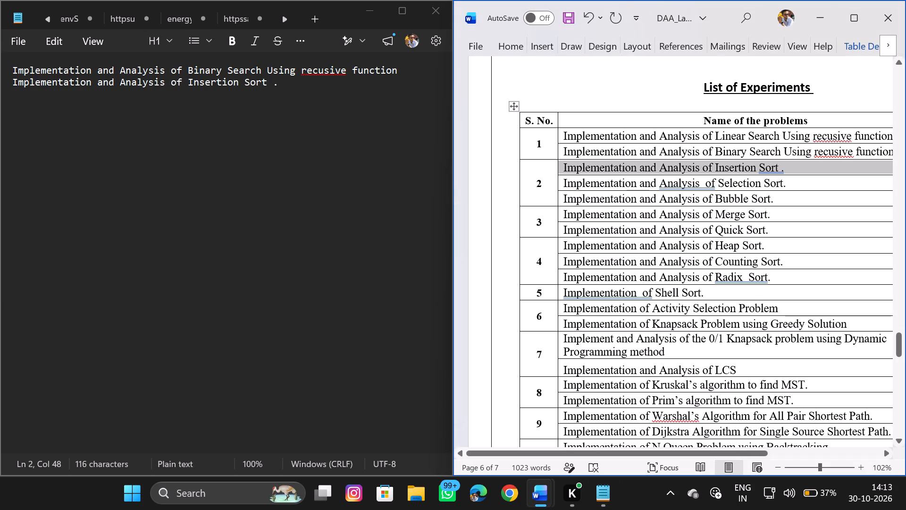
left_click(793, 181)
left_click_drag(793, 181, 566, 189)
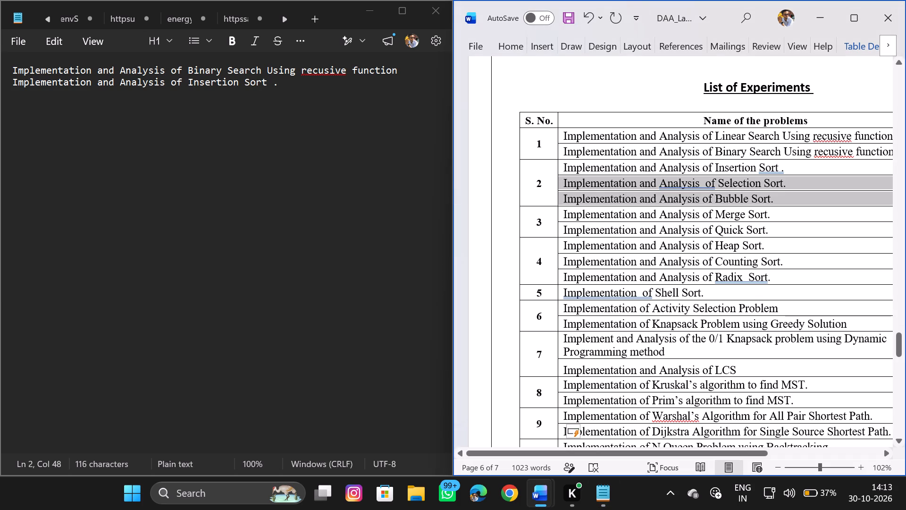
left_click_drag(566, 189, 569, 199)
key("ctrl+c")
left_click(333, 194)
key("Return")
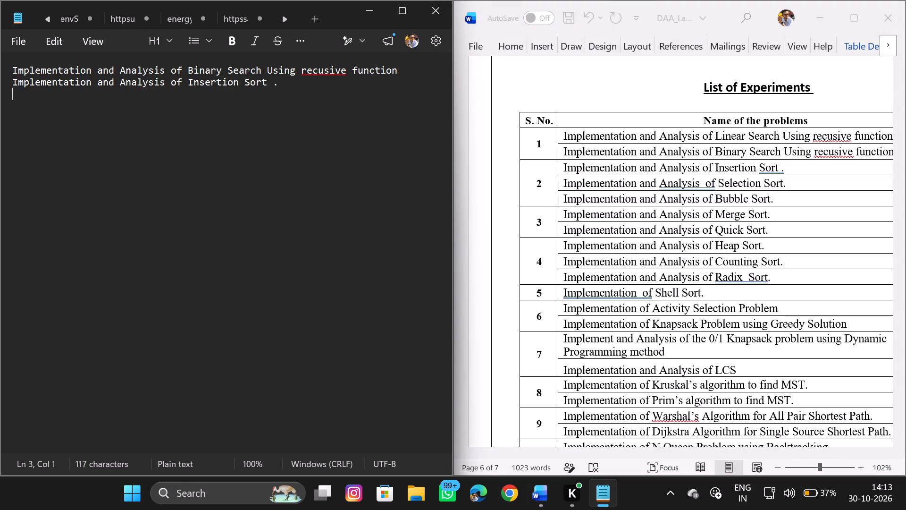
key("ctrl+v")
In row 2 of the Word INDEX table, start a lettered list with item a "Implementaion and Analysis of Insertion Sort".
scroll(636, 221, "down", 2)
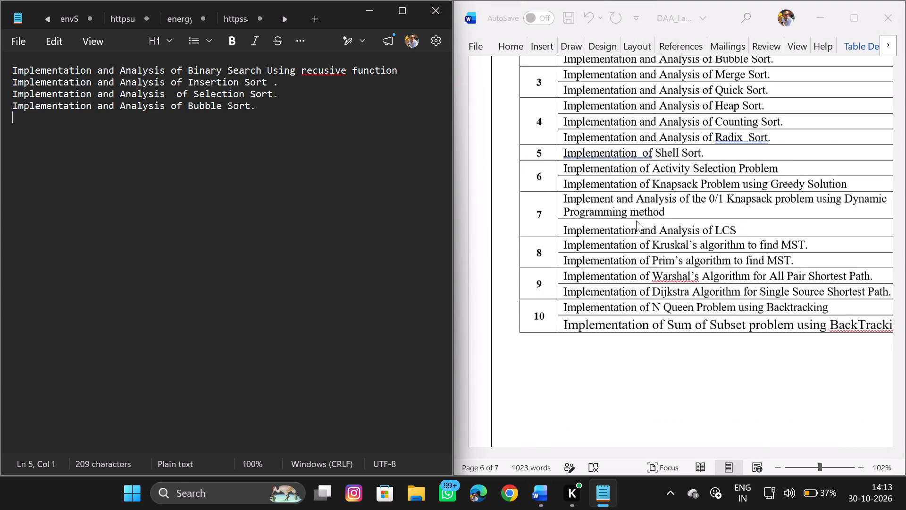
scroll(636, 221, "down", 4)
scroll(636, 221, "up", 1)
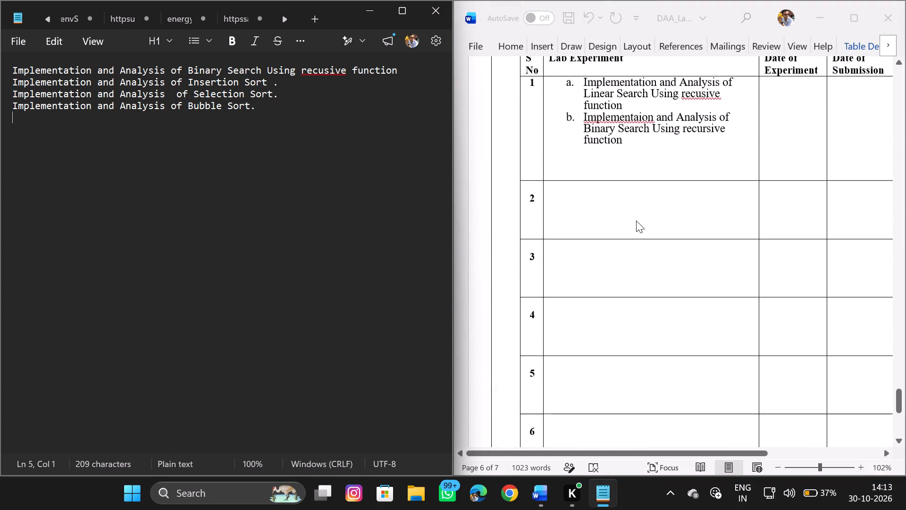
scroll(636, 221, "up", 1)
left_click(598, 199)
left_click(591, 196)
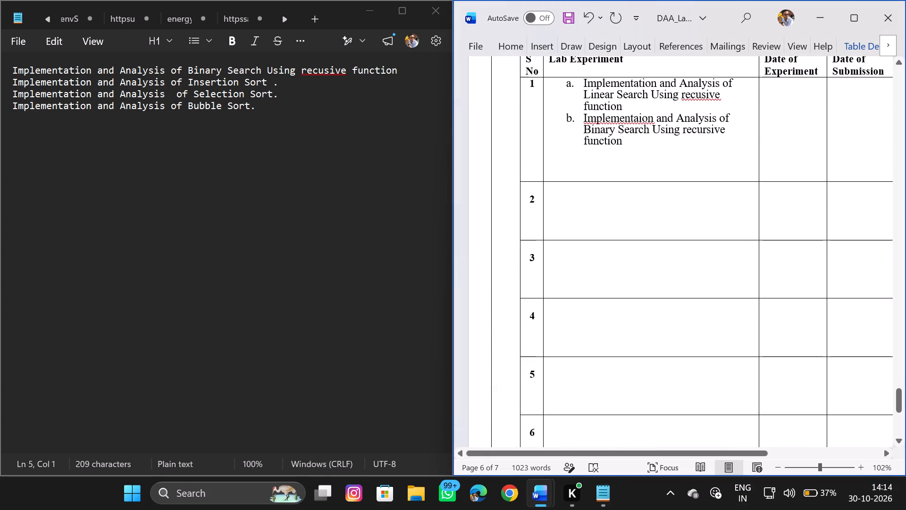
left_click(591, 196)
type("a.")
key("space")
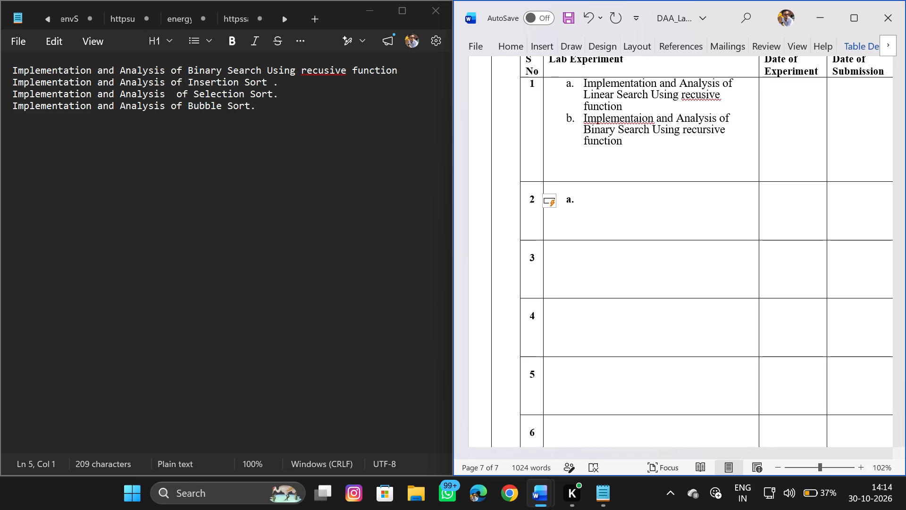
type("Implemen")
type("taion")
key("space")
type("and A")
type("nalysisi")
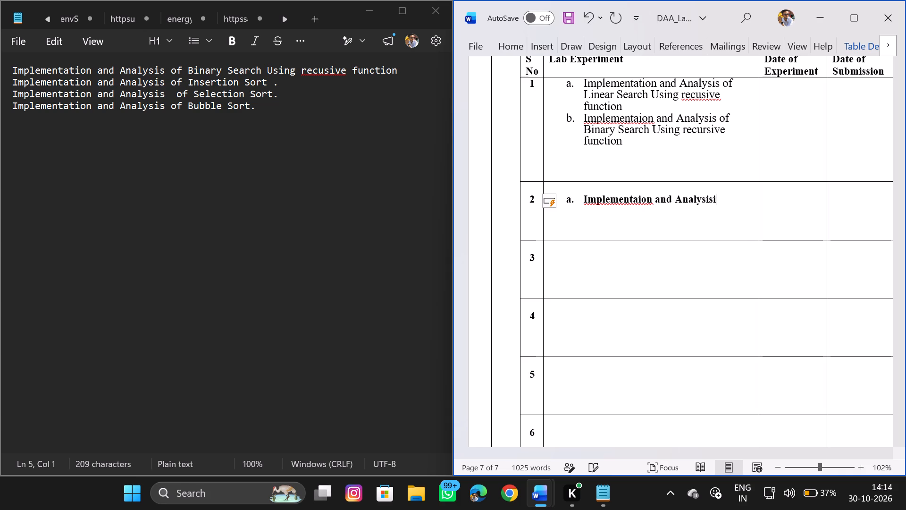
key("BackSpace")
key("space")
type("of Insertuo")
key("BackSpace")
key("BackSpace")
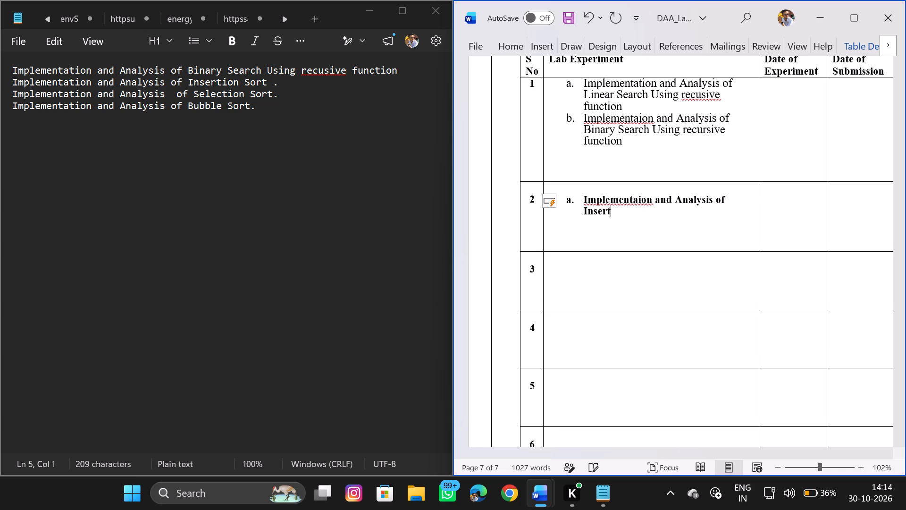
type("ion")
key("space")
type("Sort")
Add item b "Implementation and Analysis of Selection Sort" to row 2 of the INDEX table.
key("Return")
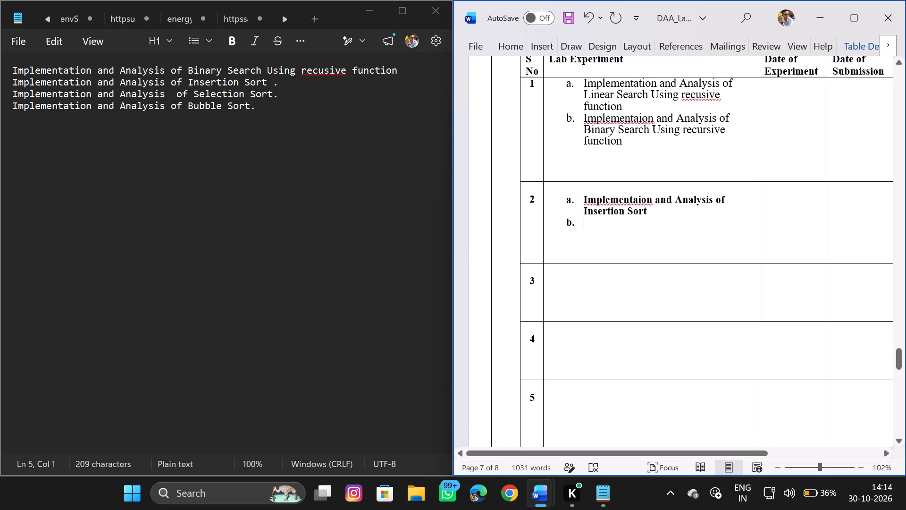
type("Implementation and")
key("space")
type("Analysisi")
key("BackSpace")
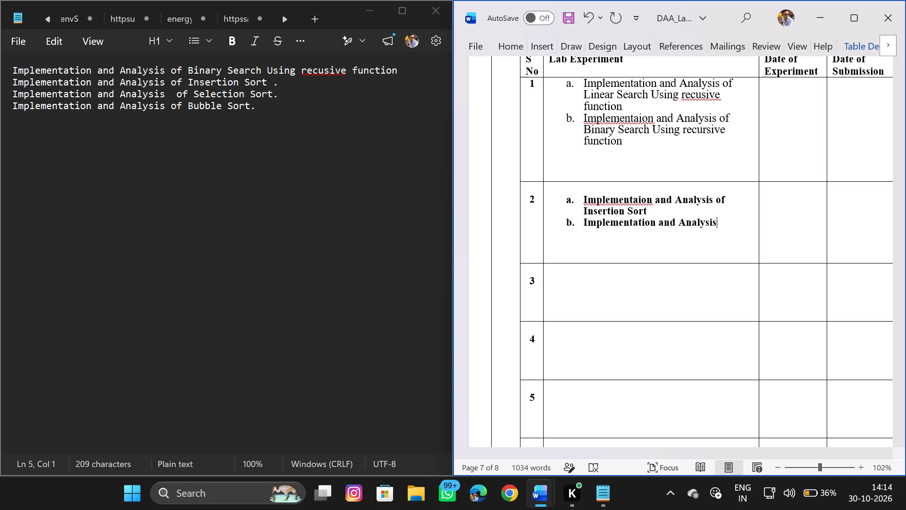
key("space")
type("of")
key("space")
type("Selection")
key("space")
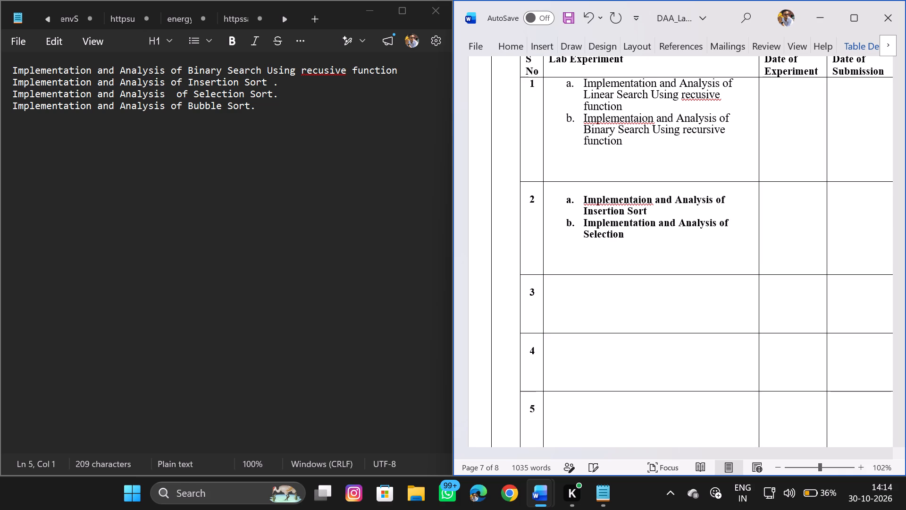
type("Sort")
Add item c "Implementation of Bubble Sort" to row 2 of the INDEX table.
key("Return")
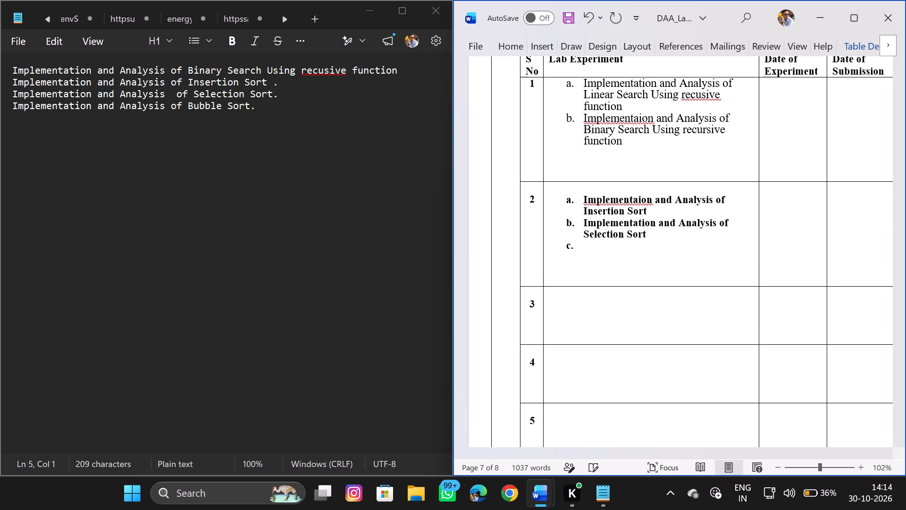
type("Implemenattaion")
key("BackSpace")
key("BackSpace")
key("BackSpace")
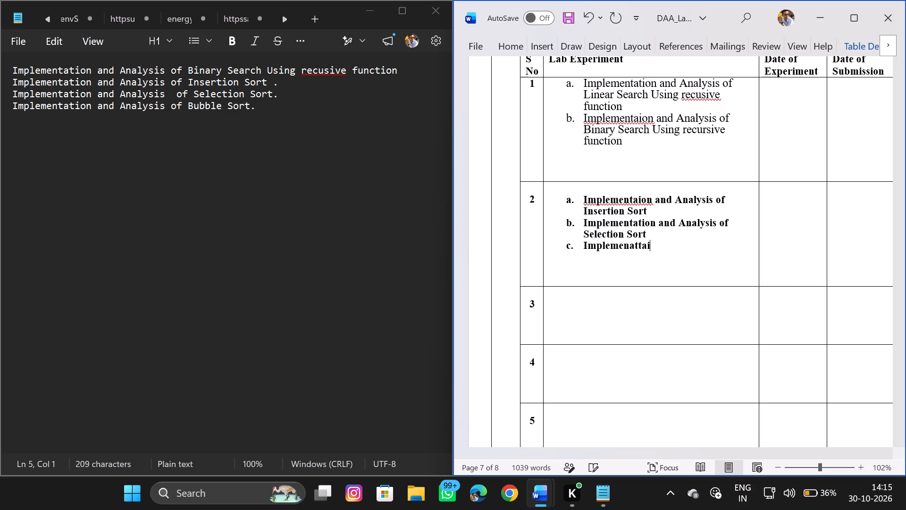
key("BackSpace")
key("BackSpace")
key("BackSpace")
key("BackSpace")
type("tation of Bu")
type("bble")
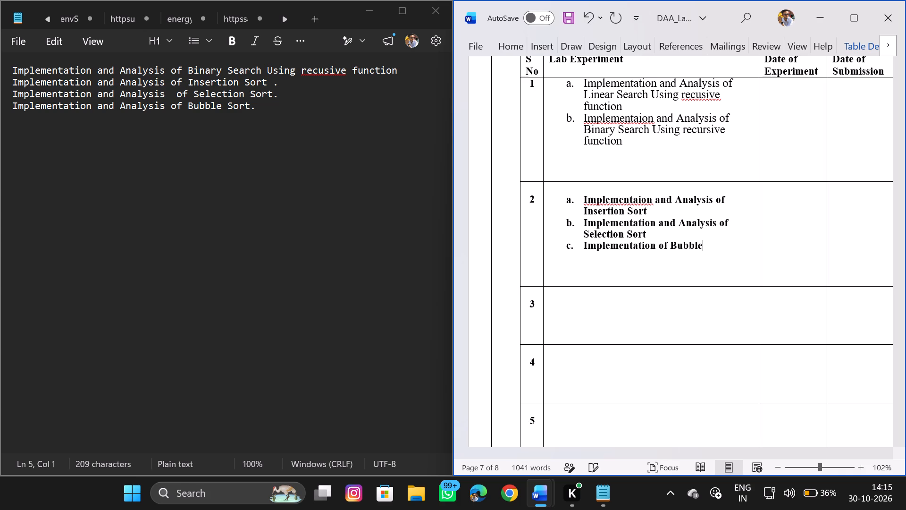
key("space")
type("Sort")
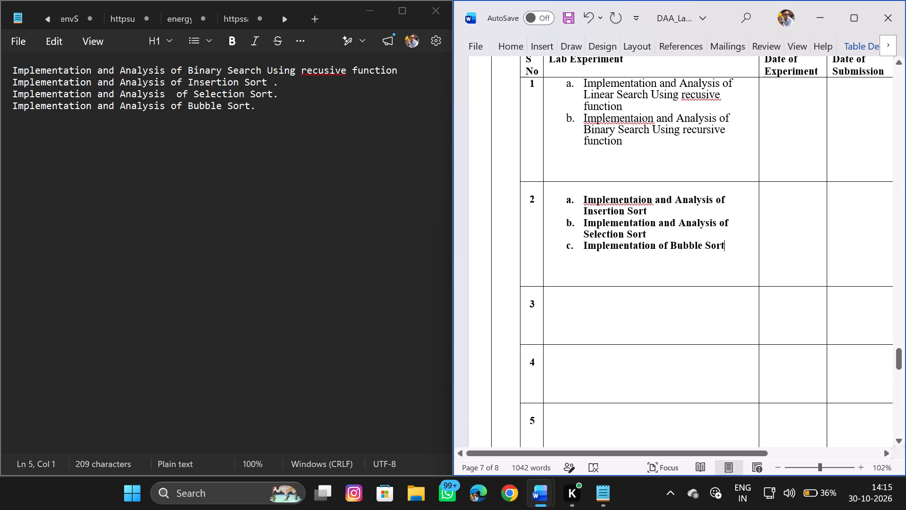
left_click(582, 296)
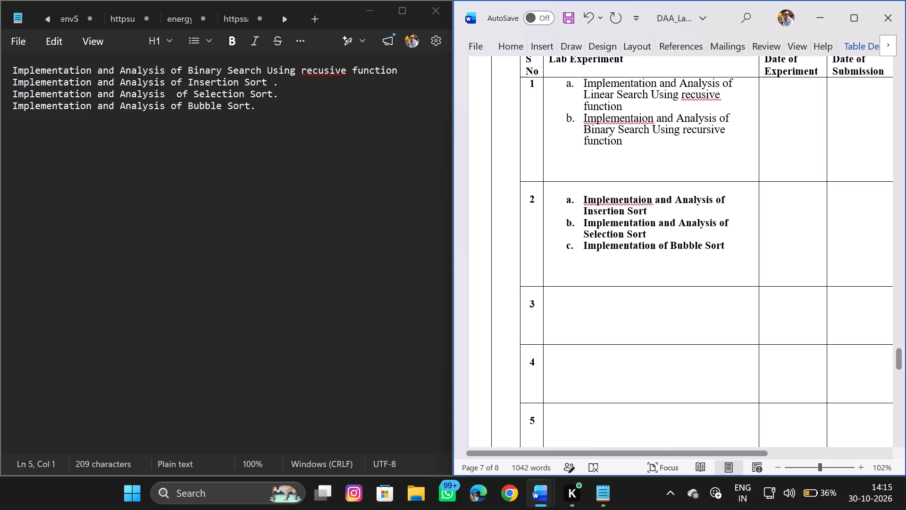
Delete all the experiment titles from the Notepad note.
left_click_drag(277, 109, 0, 65)
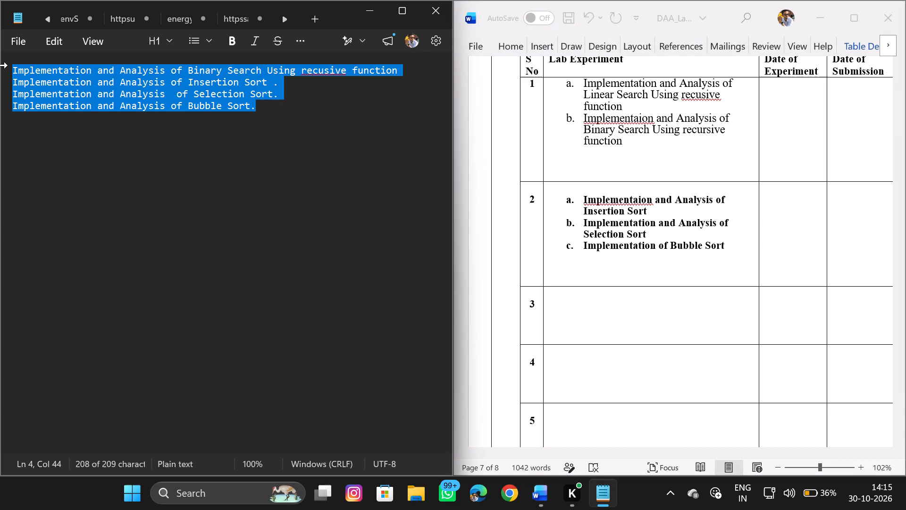
key("BackSpace")
Copy the Merge Sort and Quick Sort titles from row 3 of the List of Experiments into the Notepad note.
scroll(484, 140, "up", 3)
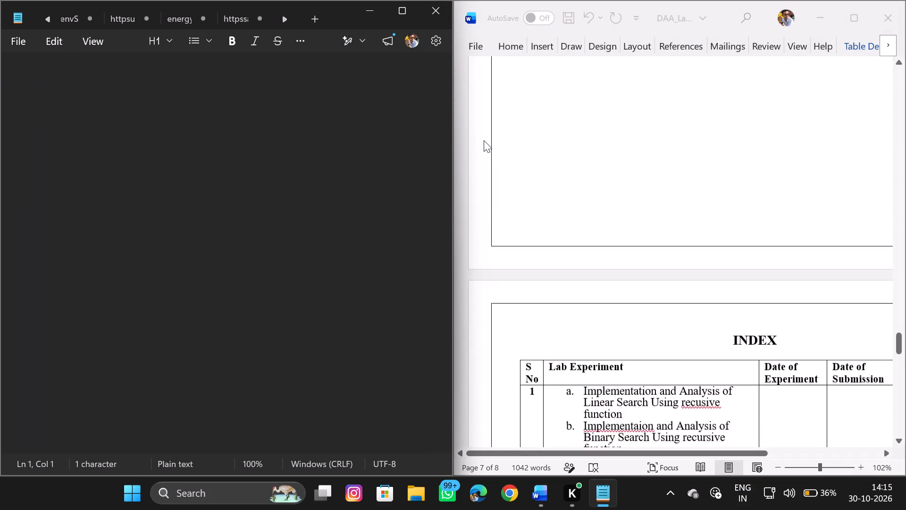
scroll(484, 140, "up", 3)
scroll(484, 140, "down", 1)
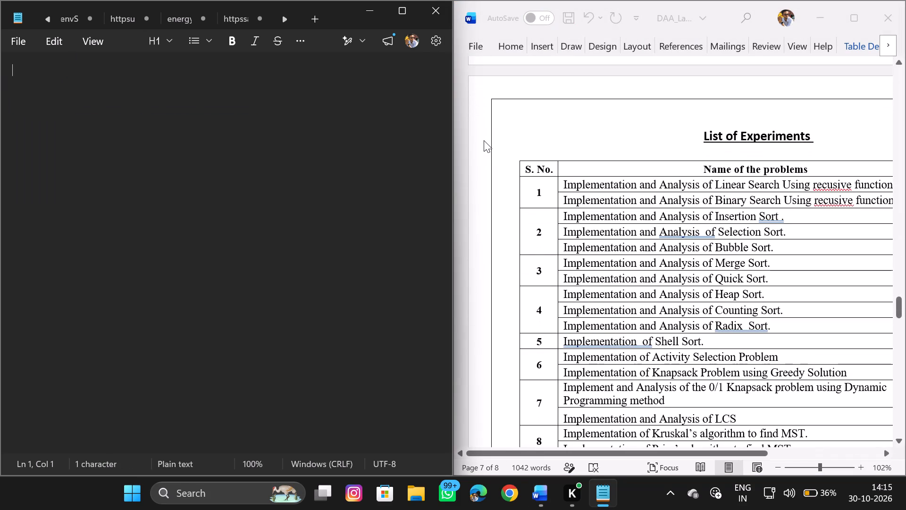
left_click_drag(563, 263, 688, 280)
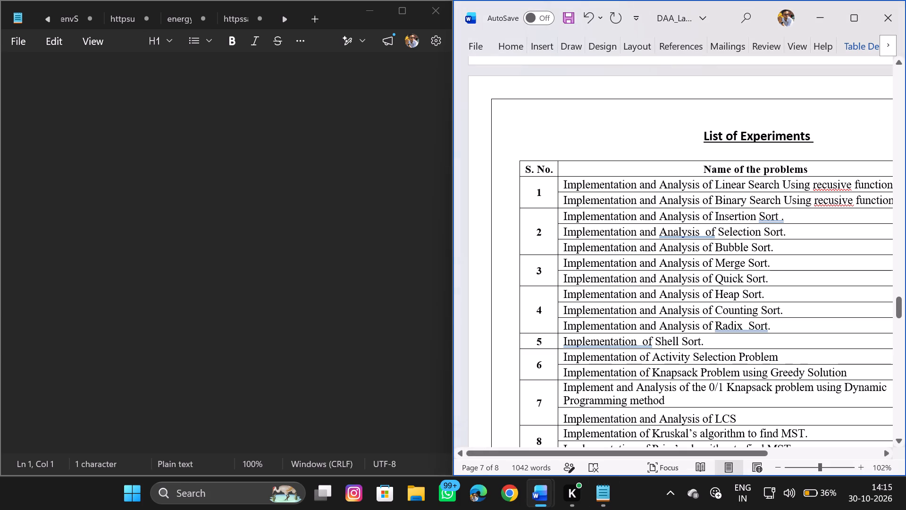
left_click_drag(688, 280, 727, 283)
left_click_drag(562, 263, 594, 267)
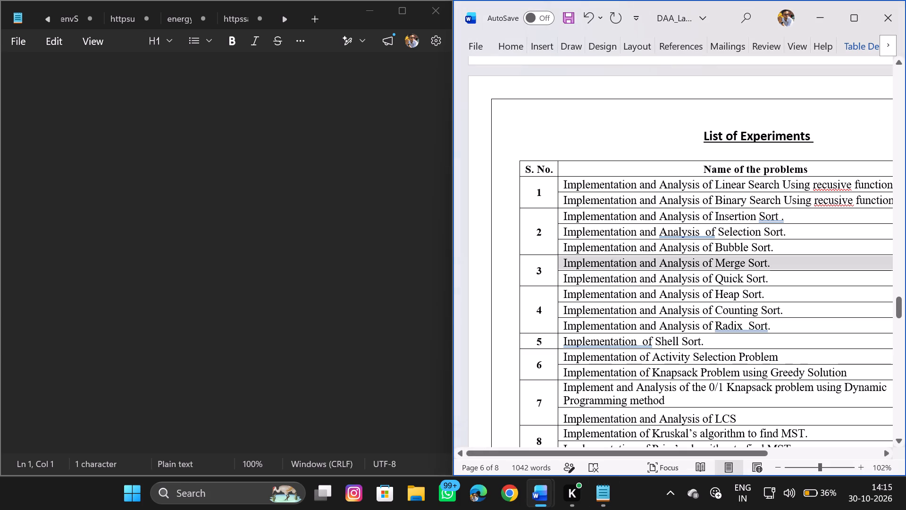
left_click_drag(594, 267, 773, 284)
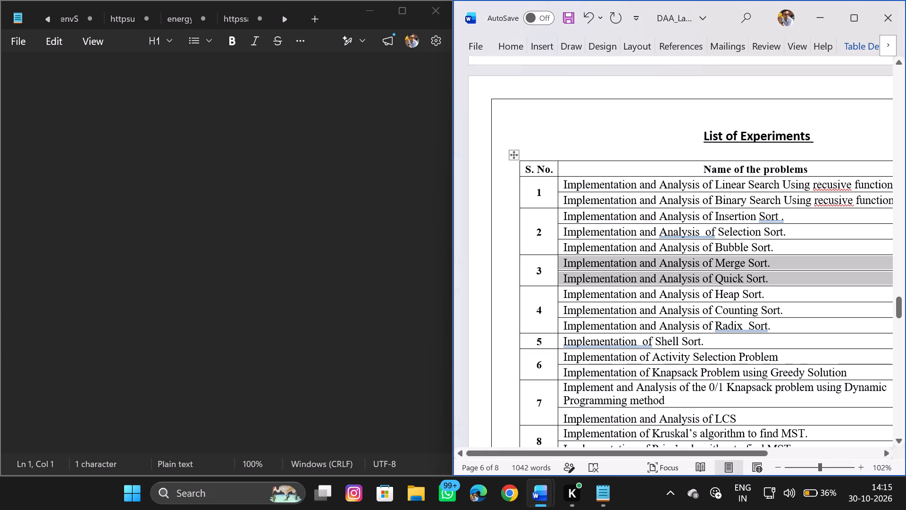
left_click_drag(773, 284, 775, 278)
key("ctrl+c")
left_click(161, 140)
key("ctrl+v")
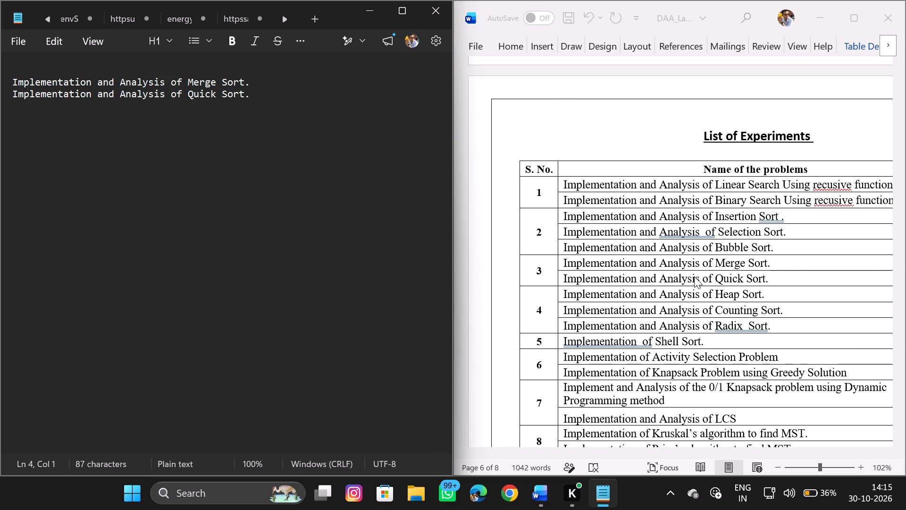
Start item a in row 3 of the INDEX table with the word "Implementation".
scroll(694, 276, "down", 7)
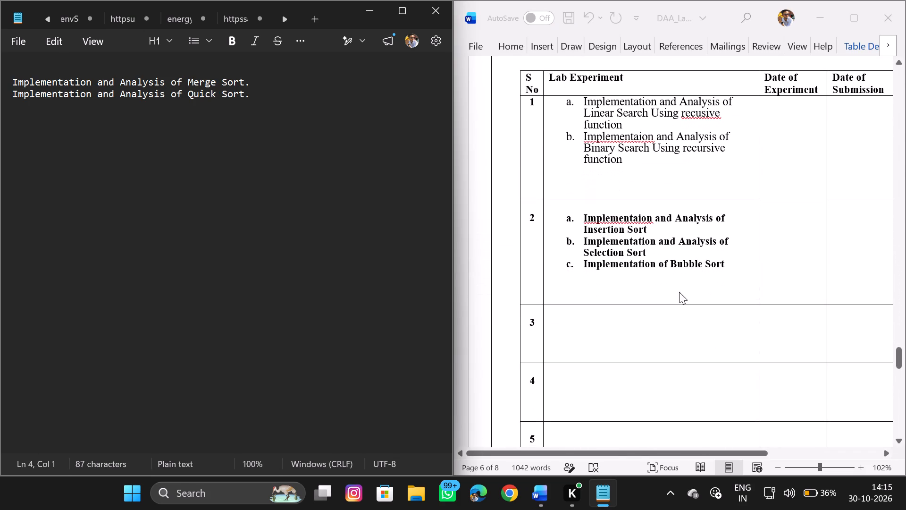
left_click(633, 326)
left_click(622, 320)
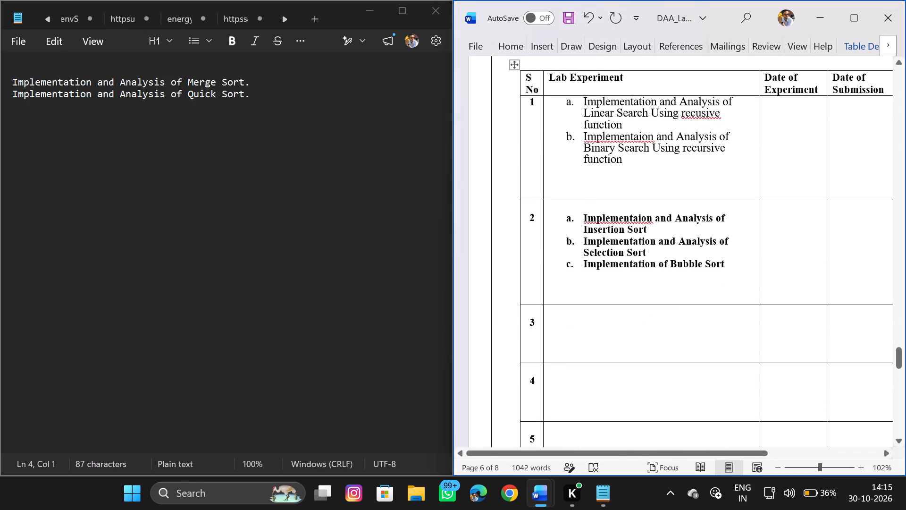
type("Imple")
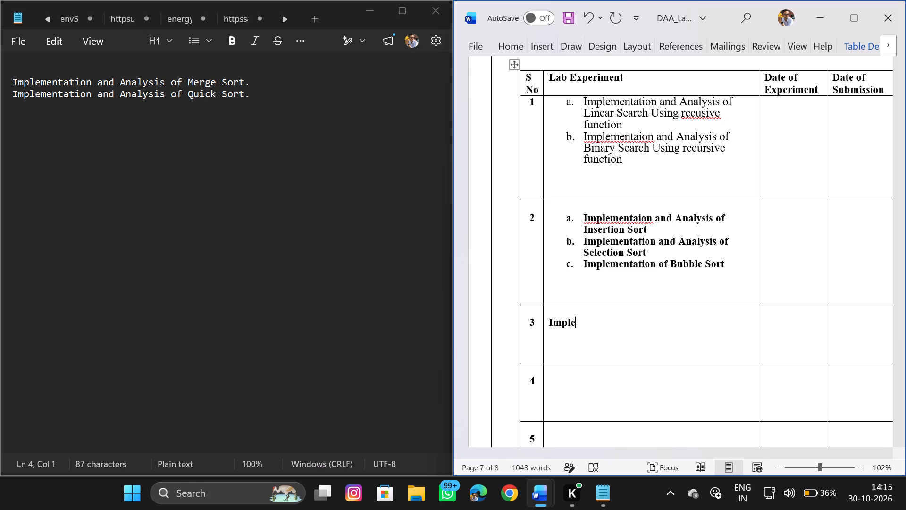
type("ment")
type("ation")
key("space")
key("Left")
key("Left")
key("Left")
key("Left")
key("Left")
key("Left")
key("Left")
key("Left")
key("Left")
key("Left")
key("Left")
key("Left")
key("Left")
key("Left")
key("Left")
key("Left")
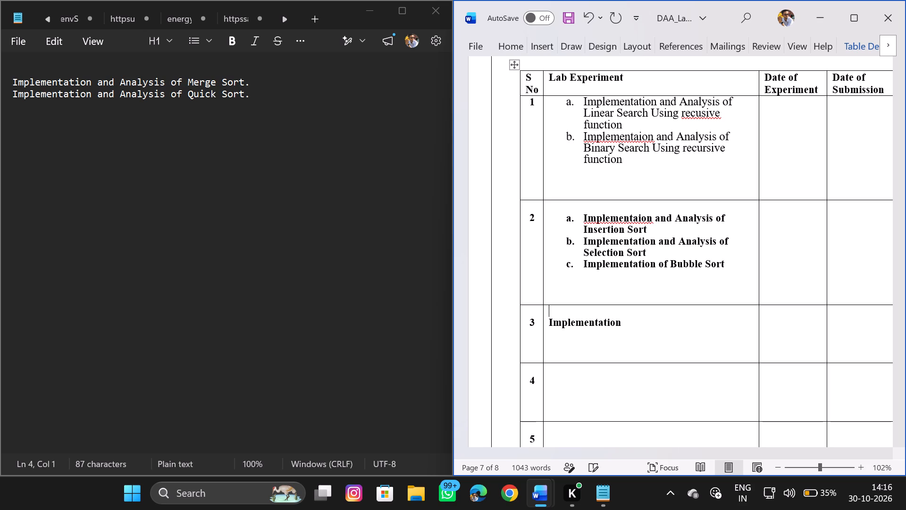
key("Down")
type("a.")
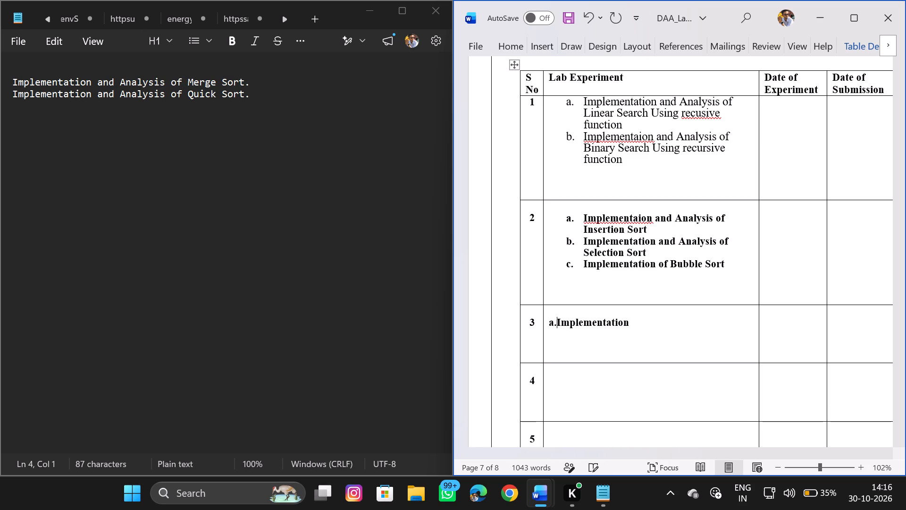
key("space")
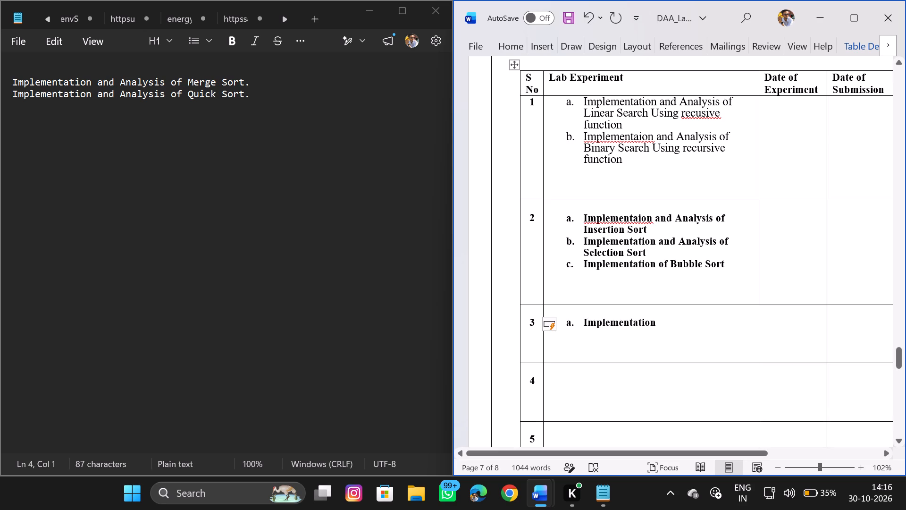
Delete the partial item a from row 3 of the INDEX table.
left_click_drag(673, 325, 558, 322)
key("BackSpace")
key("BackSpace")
Copy the Merge Sort and Quick Sort titles from the Notepad note into row 3 of the INDEX table.
left_click_drag(264, 99, 14, 74)
key("ctrl+c")
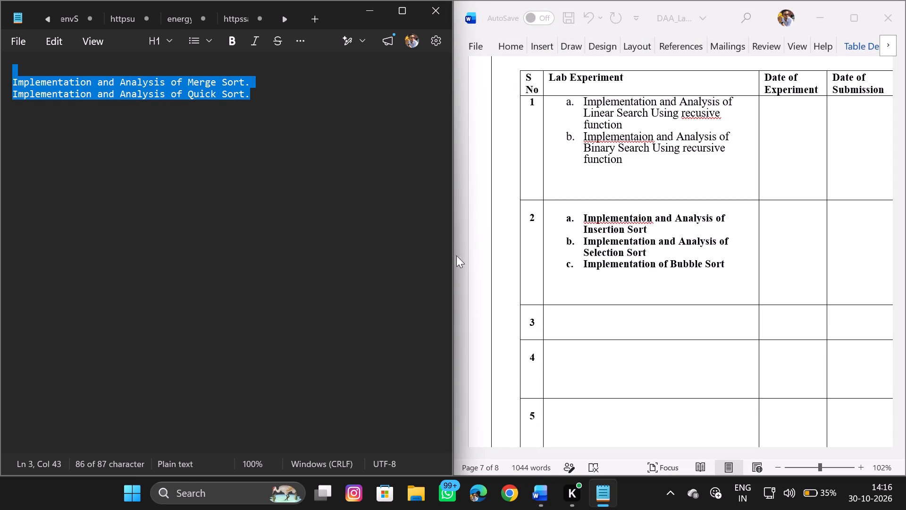
left_click(588, 321)
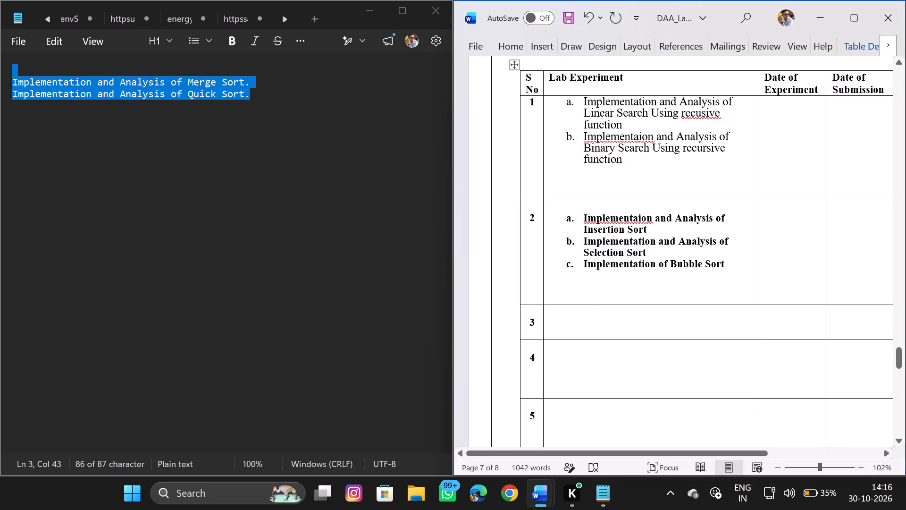
key("ctrl+v")
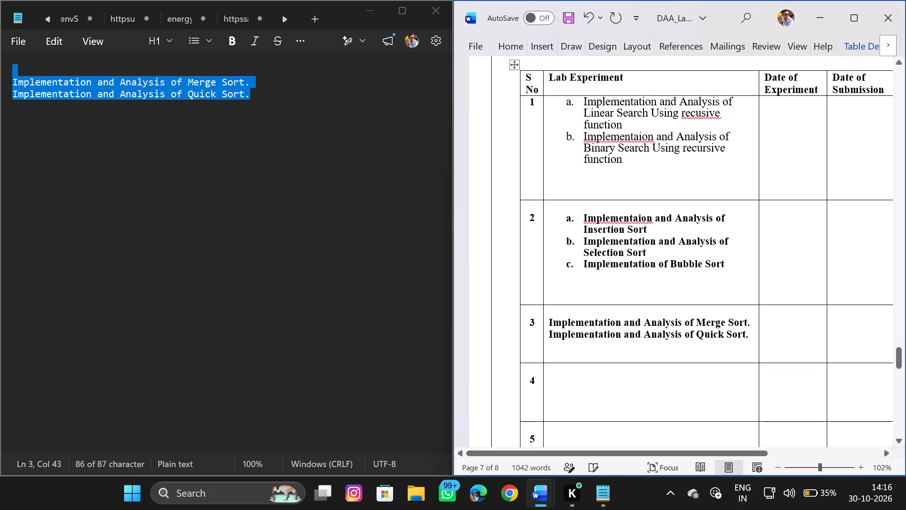
Label the Merge Sort title "a. " and the Quick Sort title "b. " in row 3 of the INDEX table.
left_click(549, 324)
type("a.")
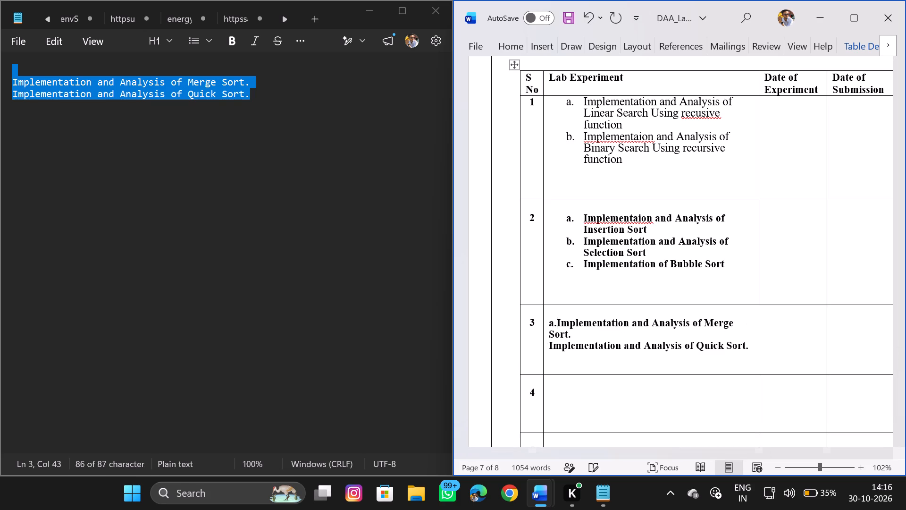
left_click(550, 345)
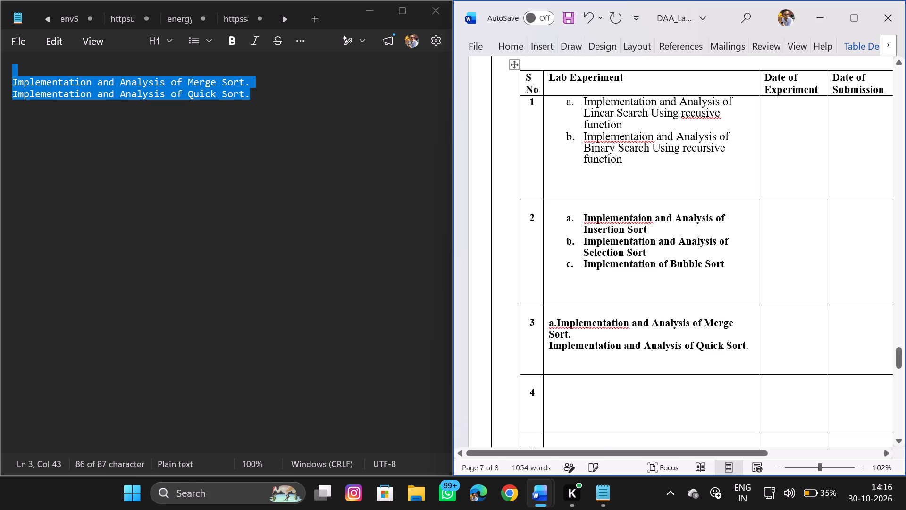
type("b.")
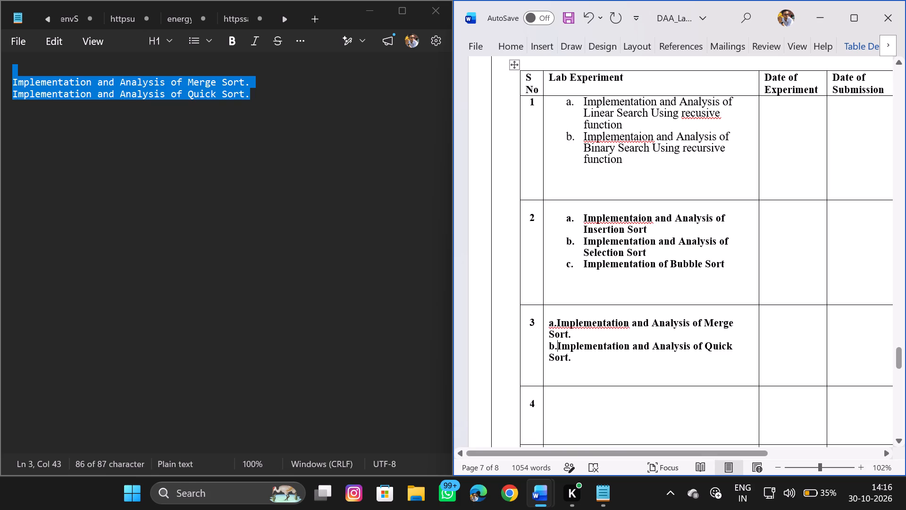
left_click(557, 325)
key("space")
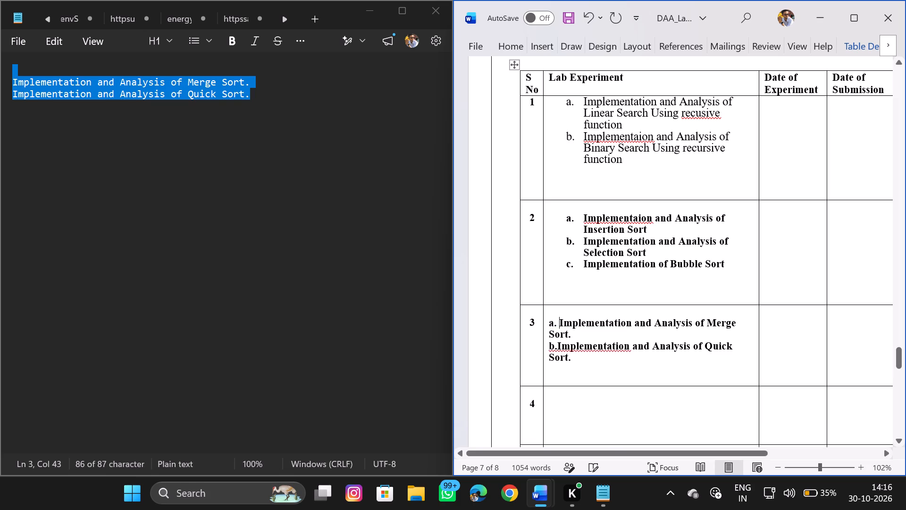
left_click(556, 348)
key("space")
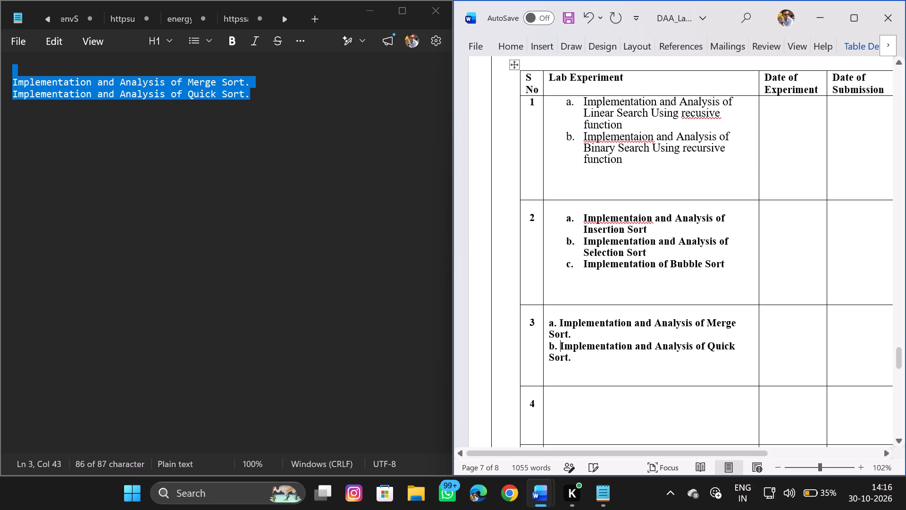
Copy the Heap Sort, Counting Sort and Radix Sort titles from row 4 of the List of Experiments.
scroll(631, 269, "up", 7)
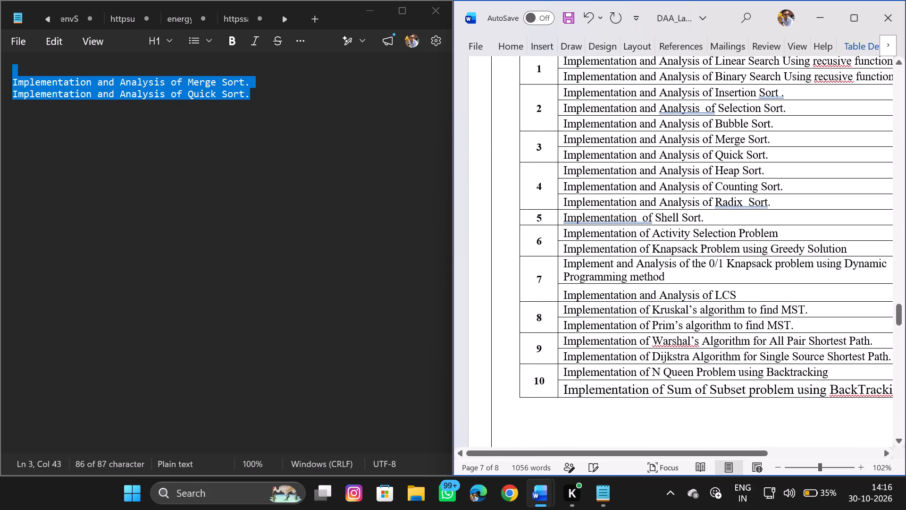
scroll(631, 269, "up", 1)
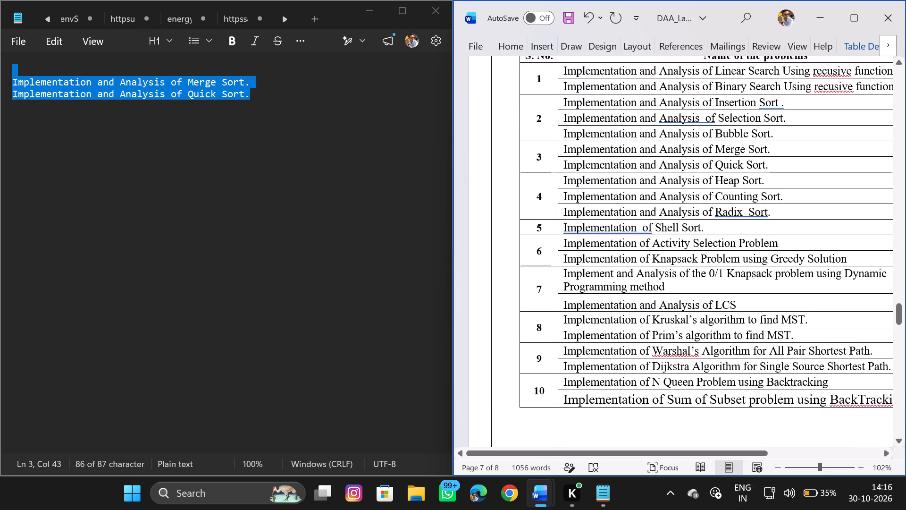
left_click_drag(565, 179, 694, 209)
key("ctrl+c")
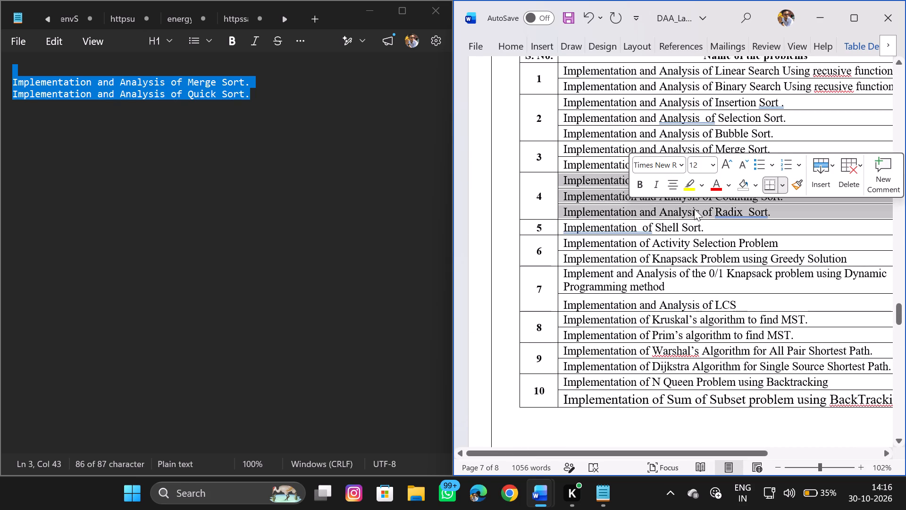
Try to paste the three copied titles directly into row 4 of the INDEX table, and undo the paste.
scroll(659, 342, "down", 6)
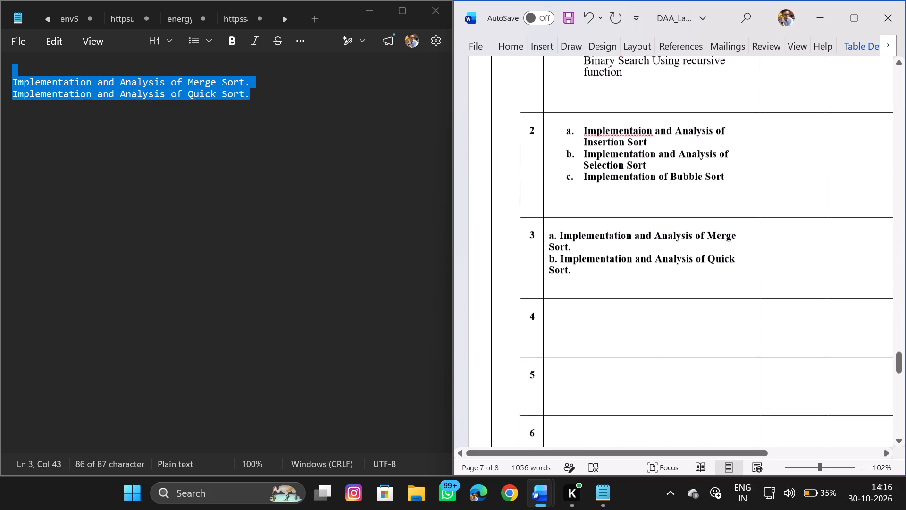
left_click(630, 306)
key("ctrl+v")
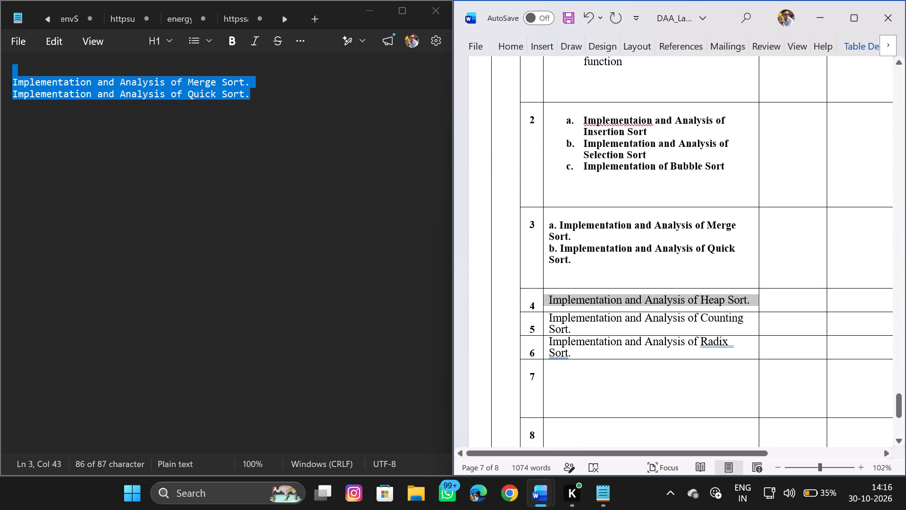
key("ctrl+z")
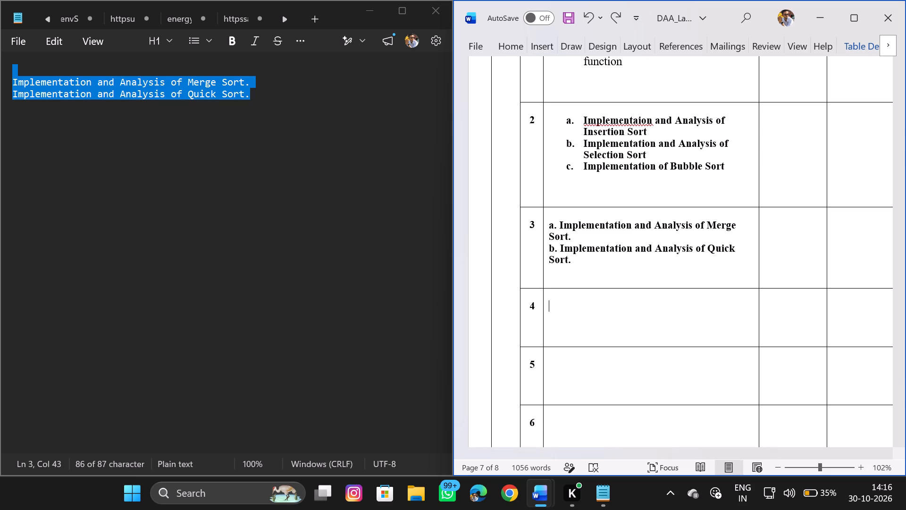
Remove an empty line from the Lab Experiment cell in row 4 of the INDEX table.
key("BackSpace")
Replace the entire Notepad note with the copied Heap Sort, Counting Sort and Radix Sort titles.
left_click(281, 162)
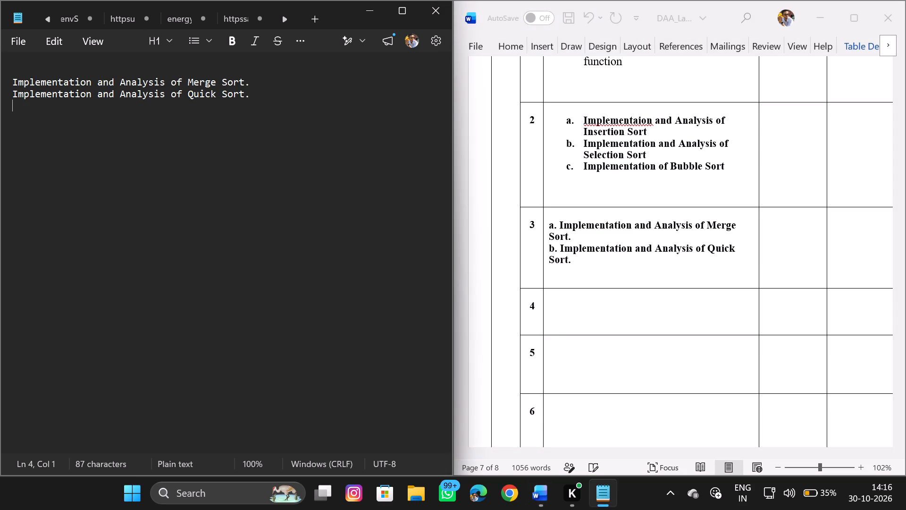
key("ctrl+a")
key("BackSpace")
key("ctrl+v")
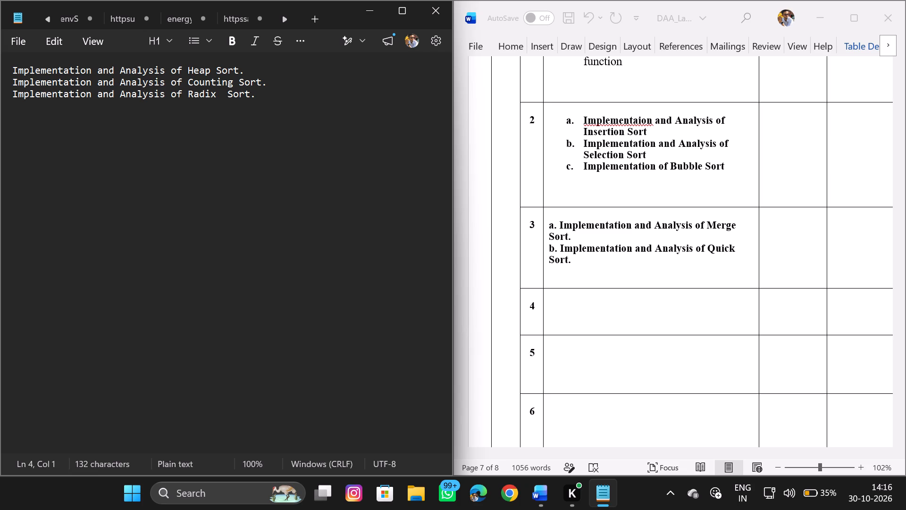
Add item a "Implementation and Analysis of Heap Sort." from the Notepad note to row 4 of the INDEX table.
left_click_drag(243, 72, 3, 69)
key("ctrl+c")
left_click(568, 299)
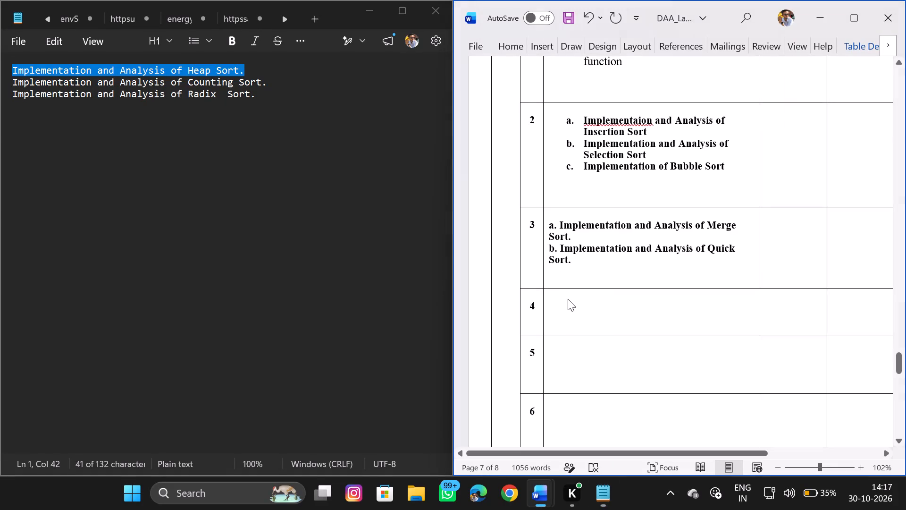
key("ctrl+v")
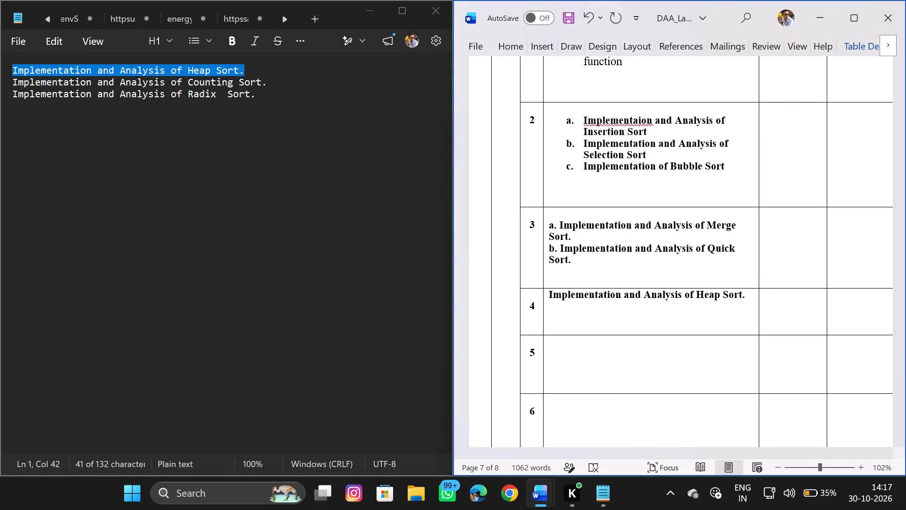
double_click(270, 83)
left_click(549, 296)
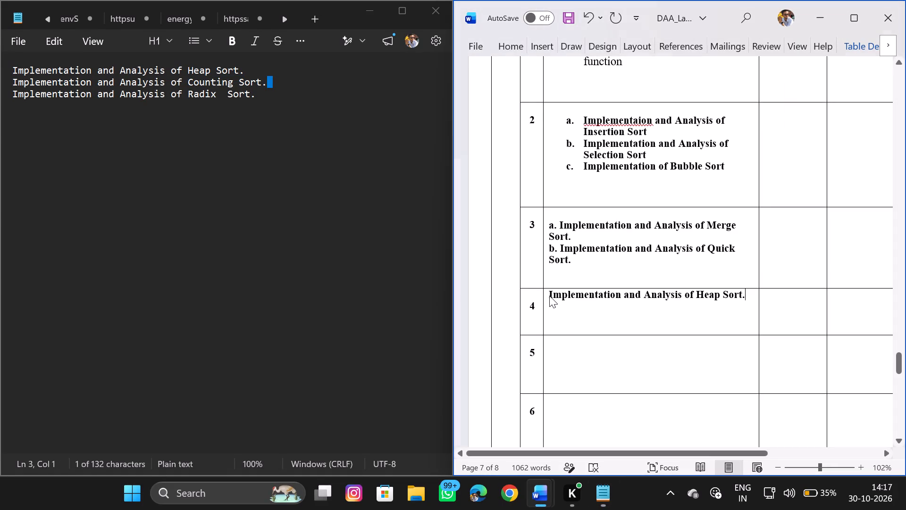
left_click(552, 297)
key("Left")
key("a")
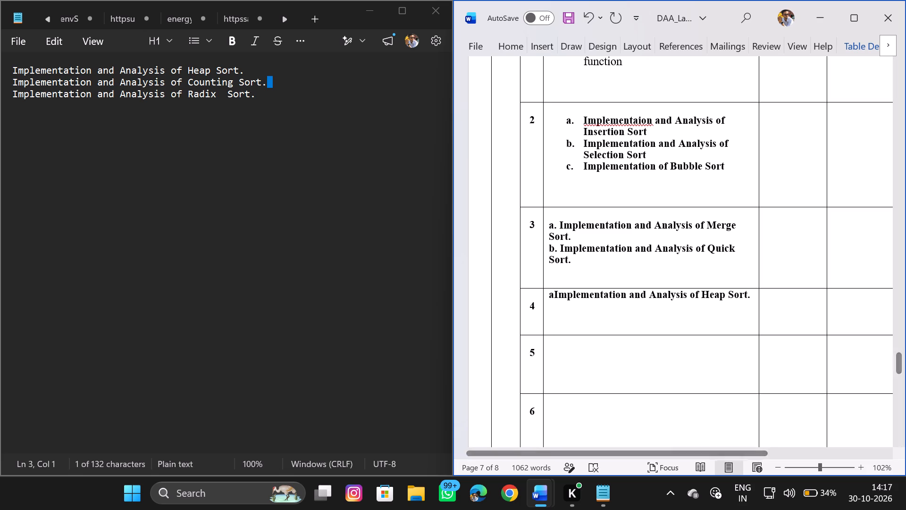
key("period")
key("space")
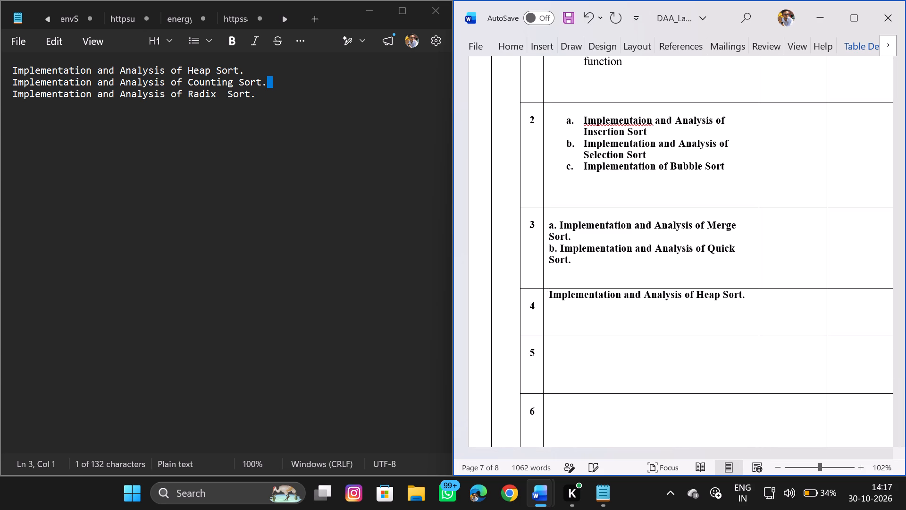
left_click(649, 307)
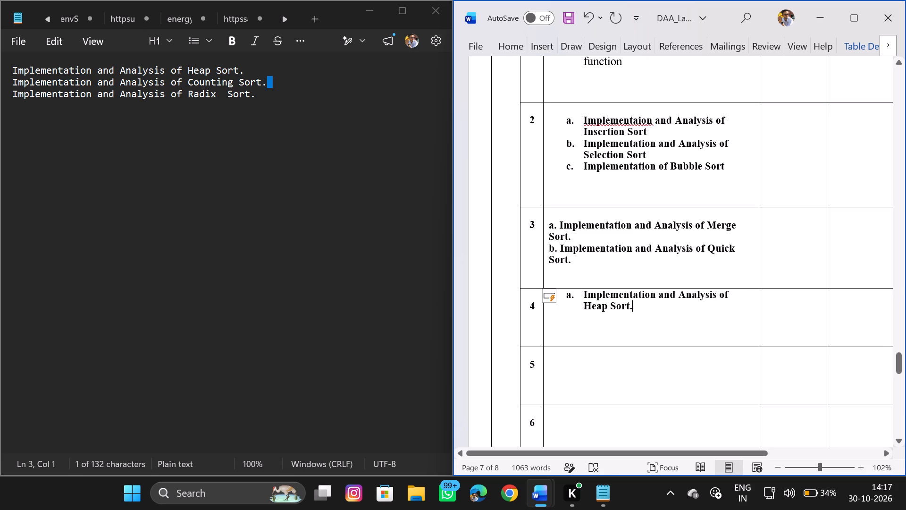
Add item b "Implementation and Analysis of Counting Sort." from the Notepad note to row 4 of the INDEX table.
key("Return")
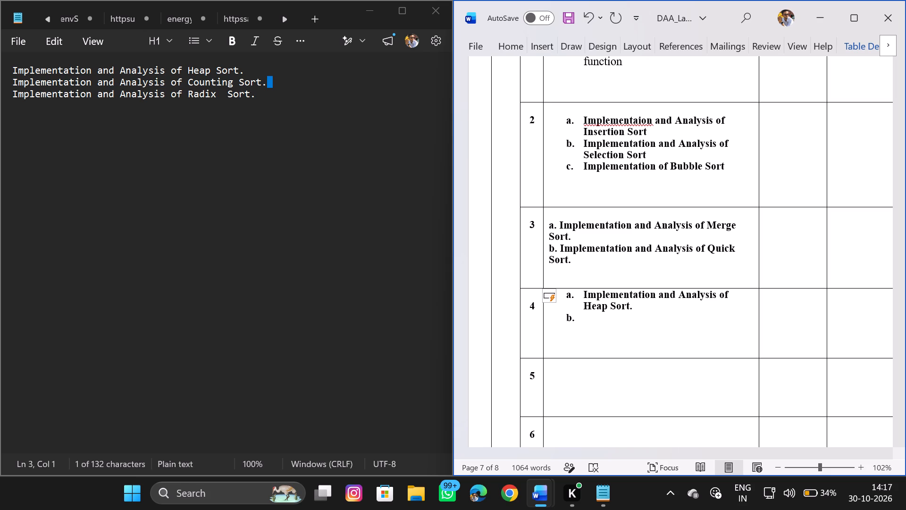
left_click_drag(12, 82, 274, 82)
key("ctrl+c")
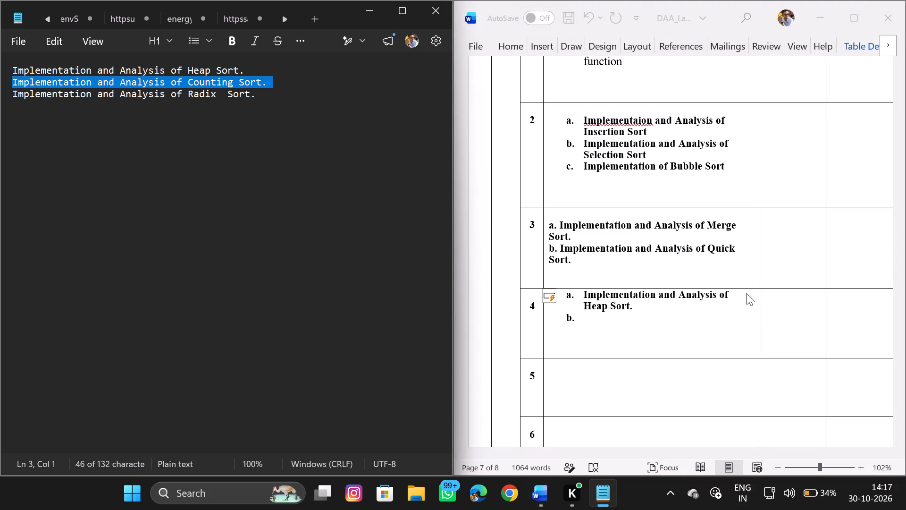
left_click(597, 322)
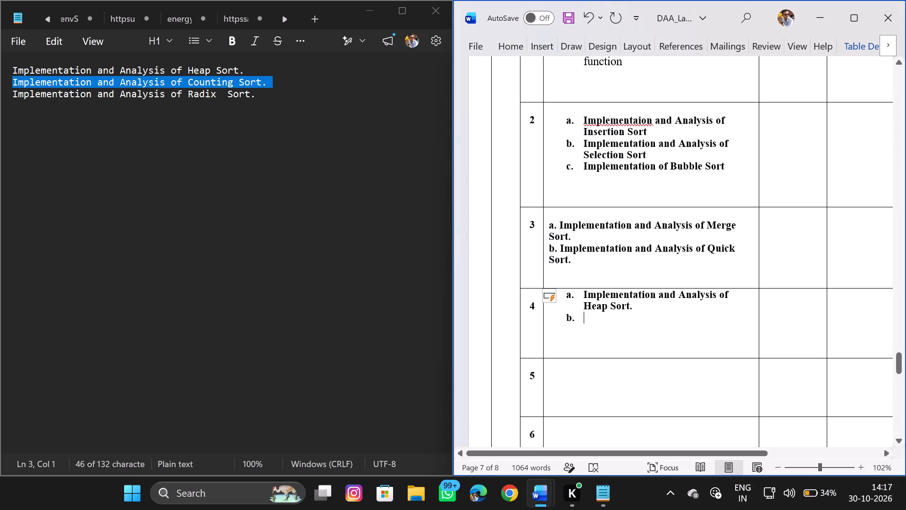
key("ctrl+v")
Add item c "Implementation and Analysis of Radix Sort." from the Notepad note to row 4 of the INDEX table.
key("Return")
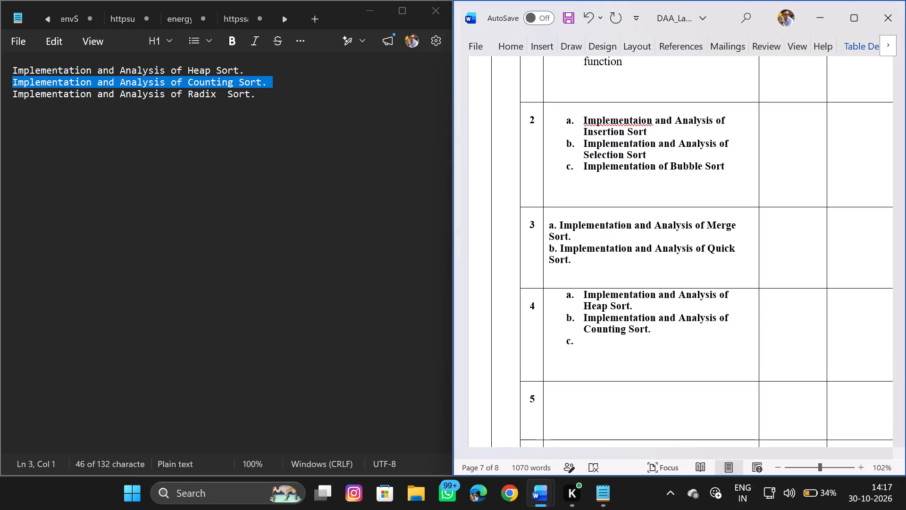
type("c.")
key("BackSpace")
key("BackSpace")
left_click_drag(257, 94, 7, 95)
key("ctrl+c")
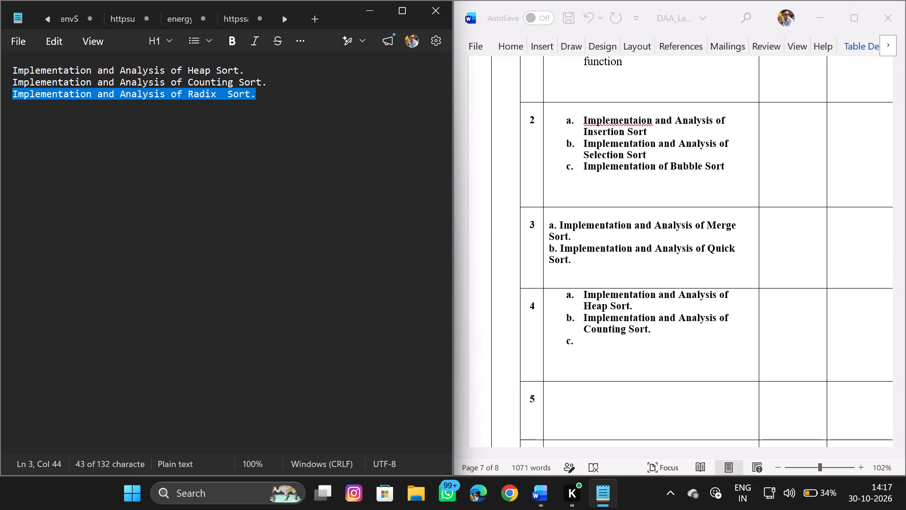
left_click(594, 341)
key("ctrl+v")
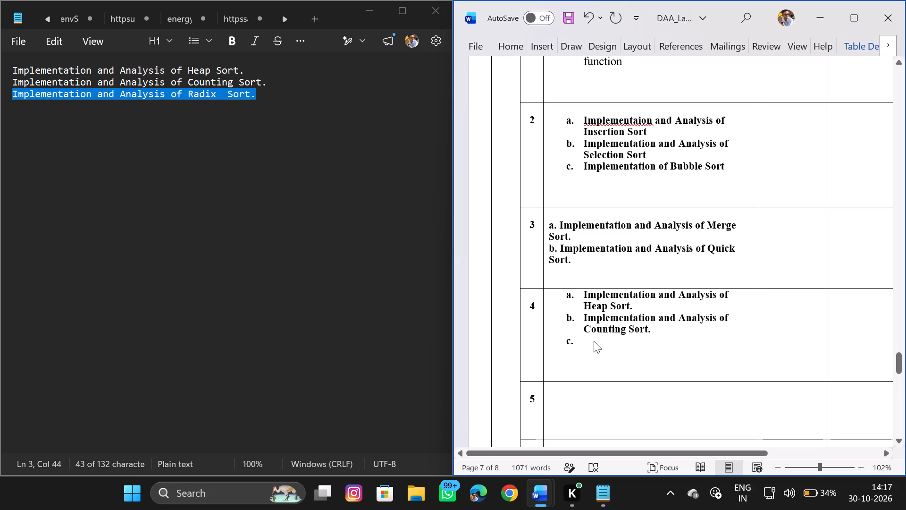
Replace the titles in the Notepad note with "Implementation of Shell Sort." copied from row 5 of the List of Experiments.
scroll(619, 357, "up", 2)
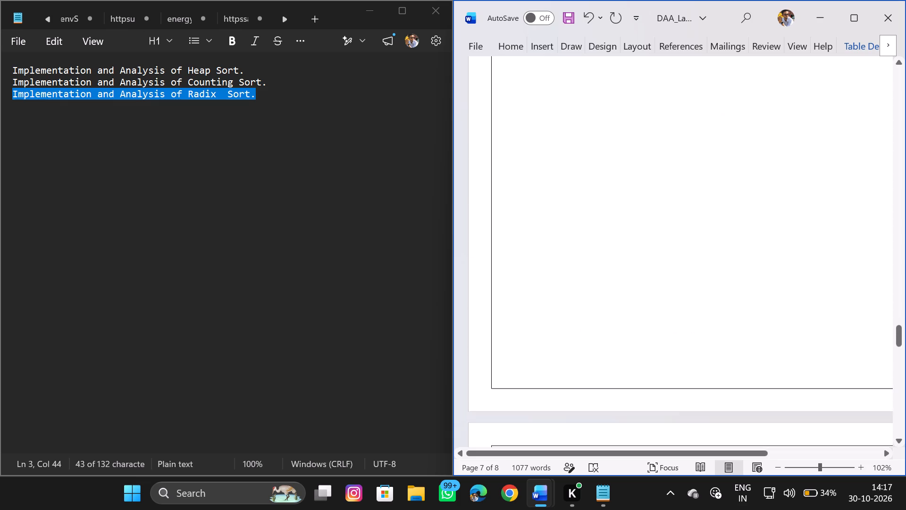
scroll(619, 357, "up", 2)
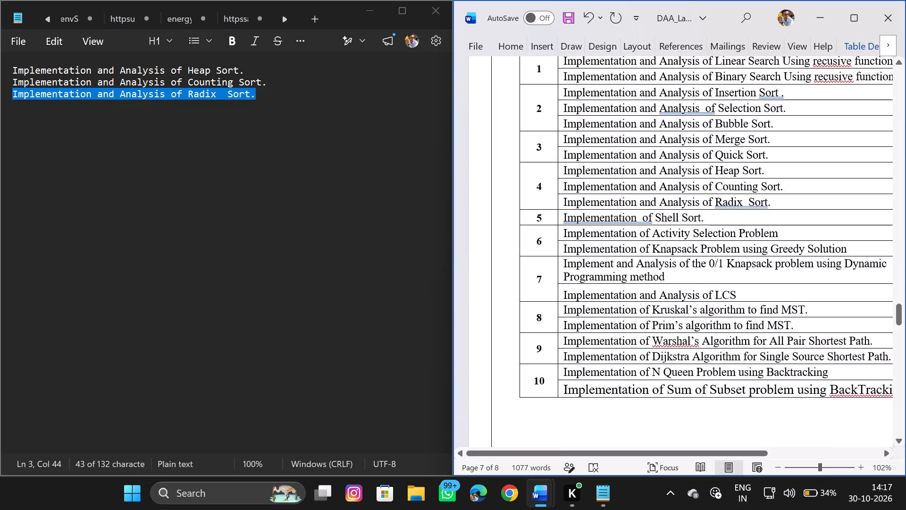
left_click_drag(563, 216, 697, 215)
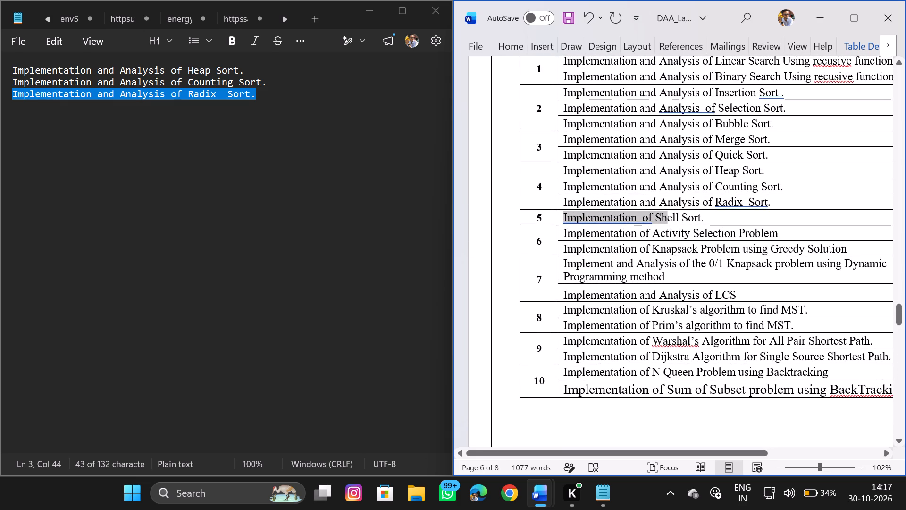
left_click_drag(697, 215, 730, 213)
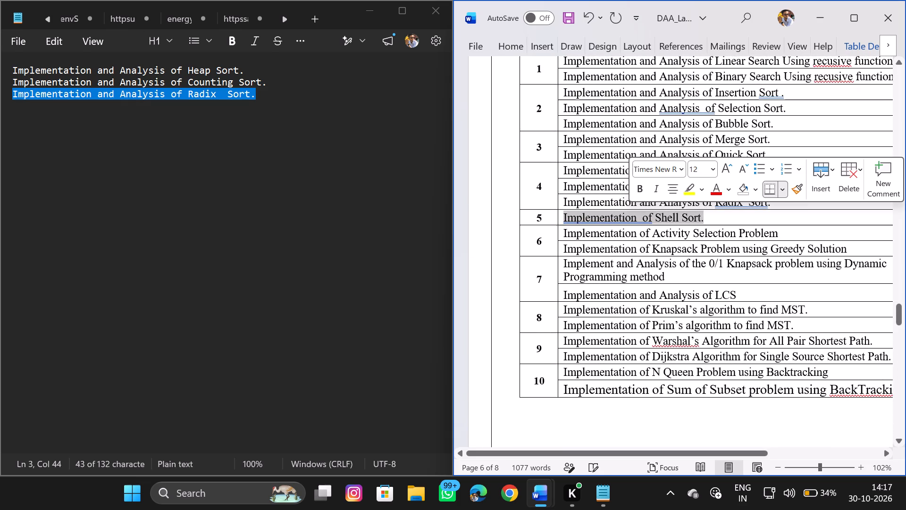
key("ctrl+c")
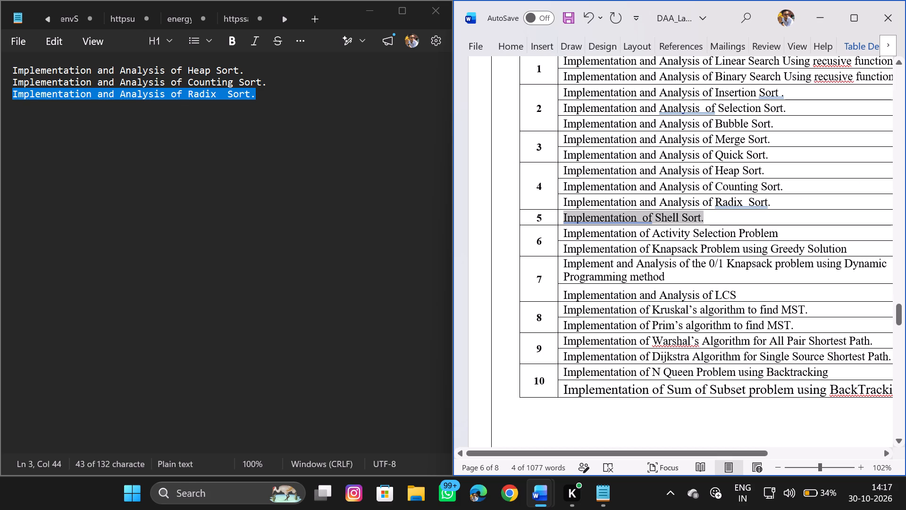
left_click(213, 145)
key("backslash")
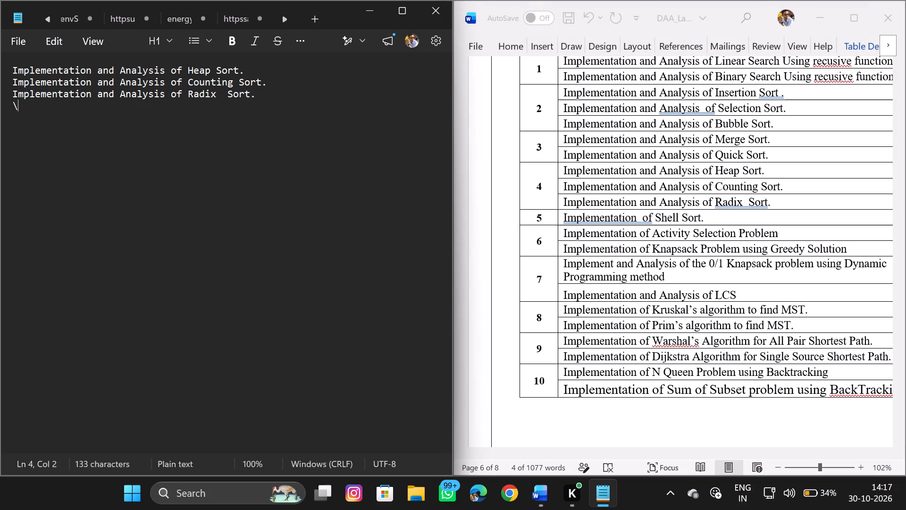
key("Return")
key("ctrl+v")
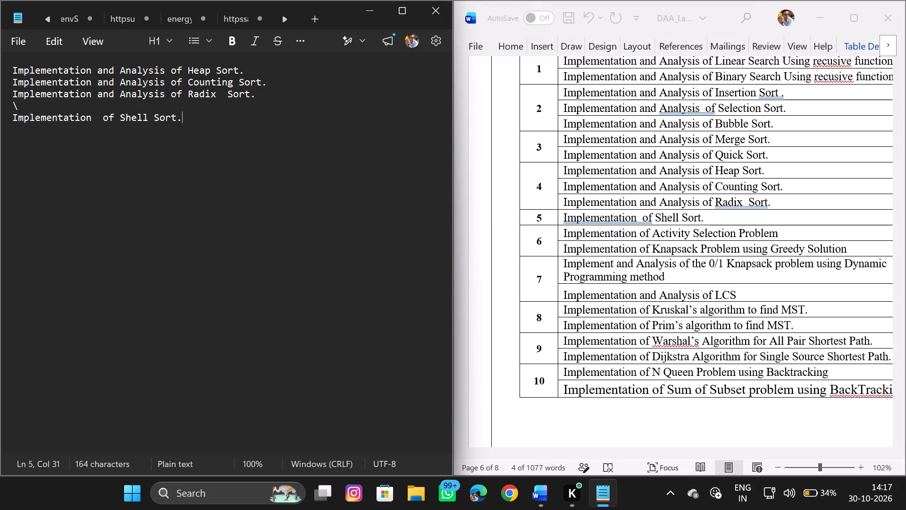
left_click_drag(269, 100, 0, 71)
key("BackSpace")
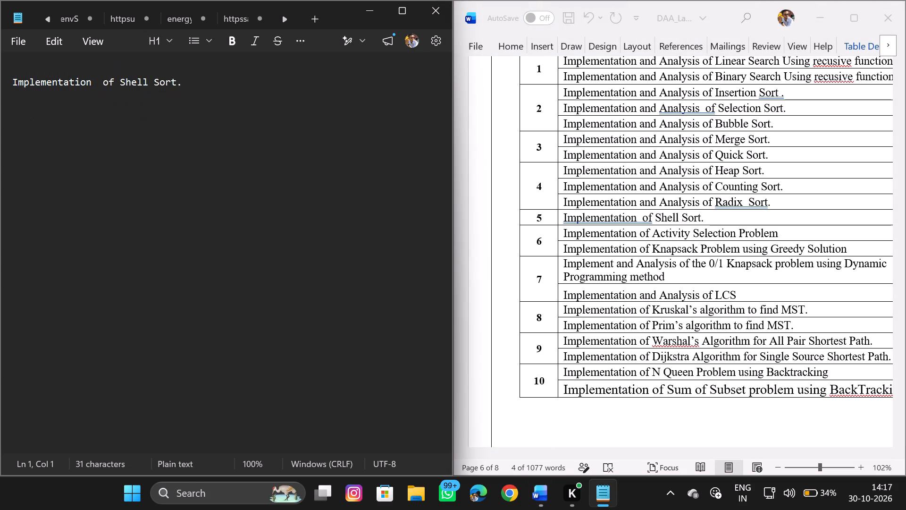
Add the copied title "Implementation of Shell Sort." as left-aligned item a in row 5 of the INDEX table.
scroll(603, 228, "down", 2)
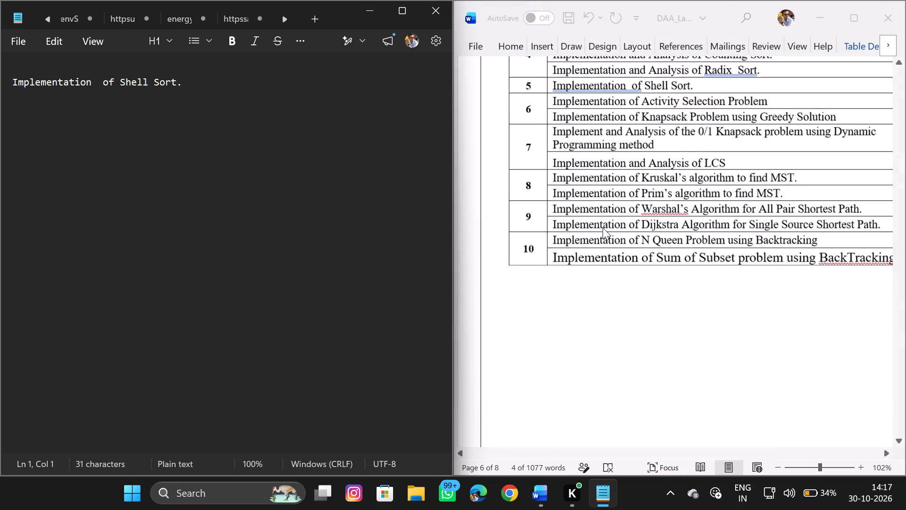
scroll(603, 228, "down", 3)
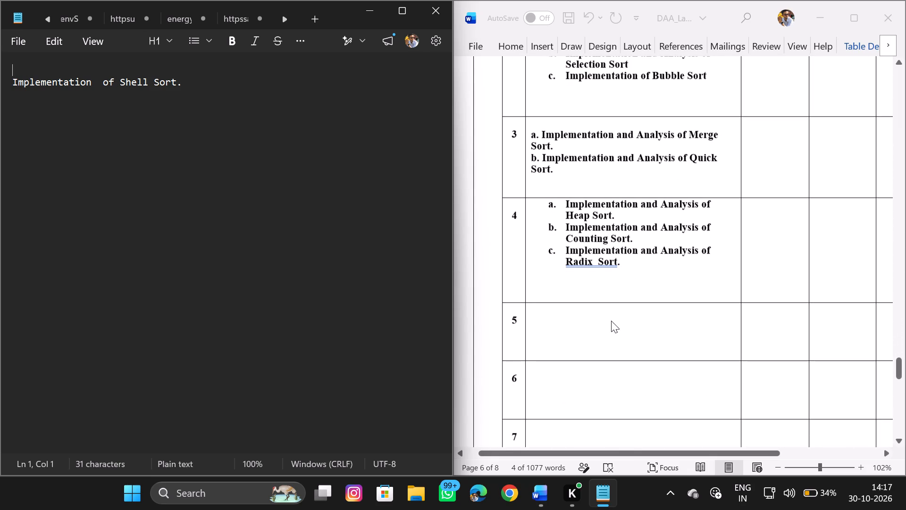
left_click(606, 316)
left_click(606, 316)
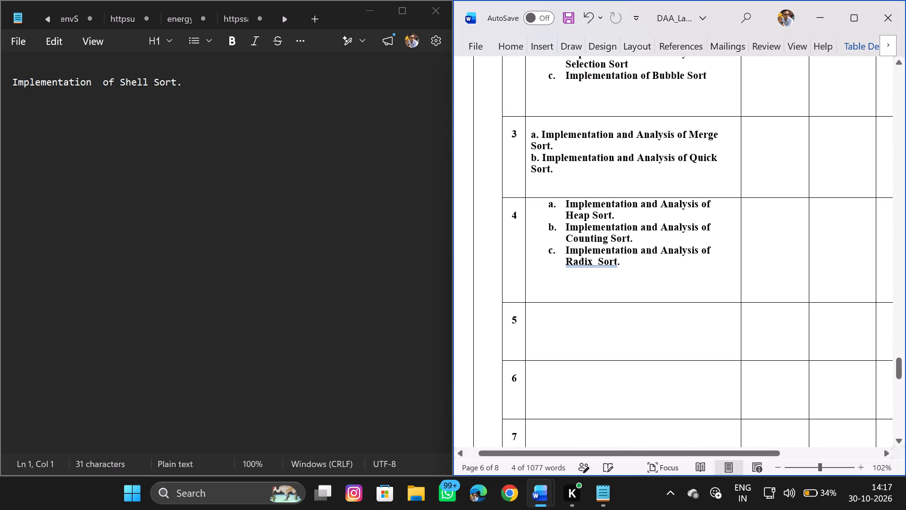
key("a")
key("period")
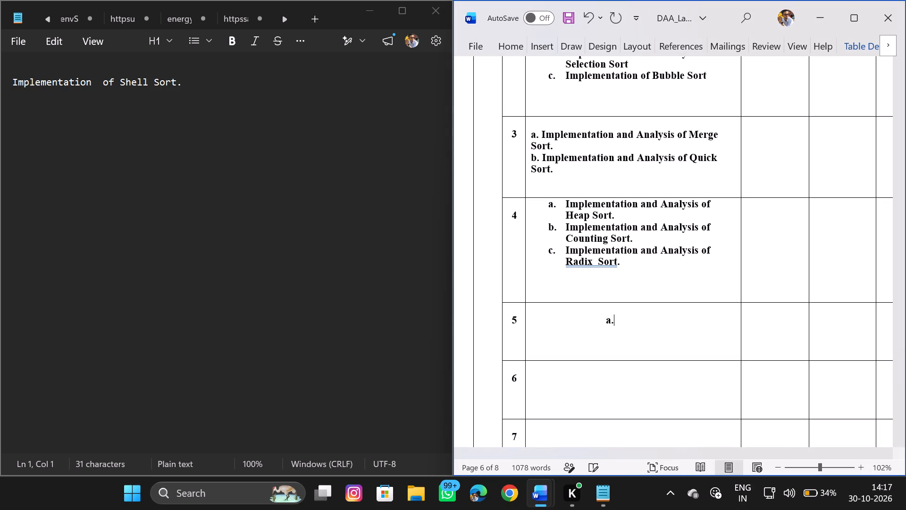
key("BackSpace")
key("BackSpace")
key("BackSpace")
type("a.")
key("space")
key("ctrl+v")
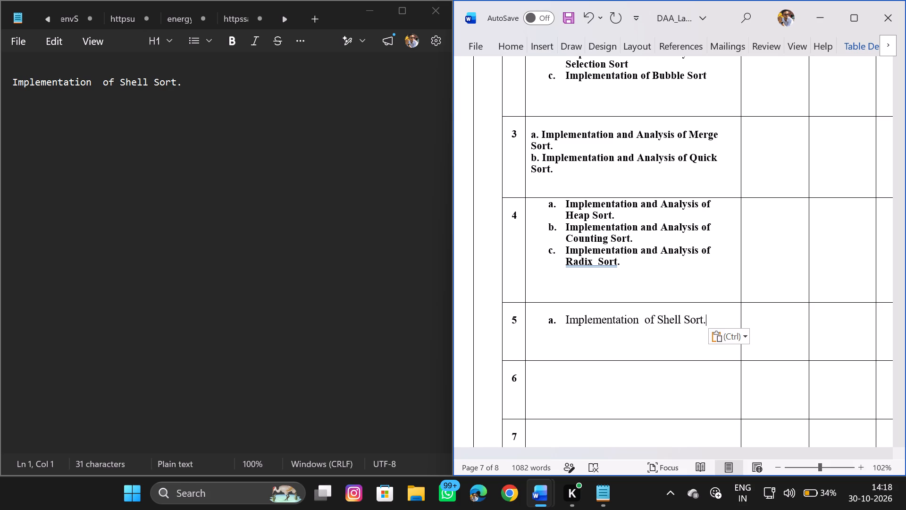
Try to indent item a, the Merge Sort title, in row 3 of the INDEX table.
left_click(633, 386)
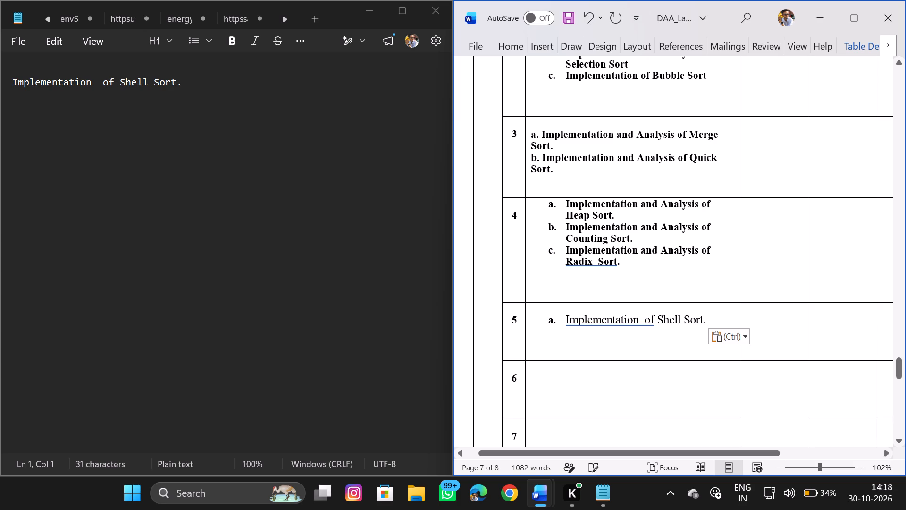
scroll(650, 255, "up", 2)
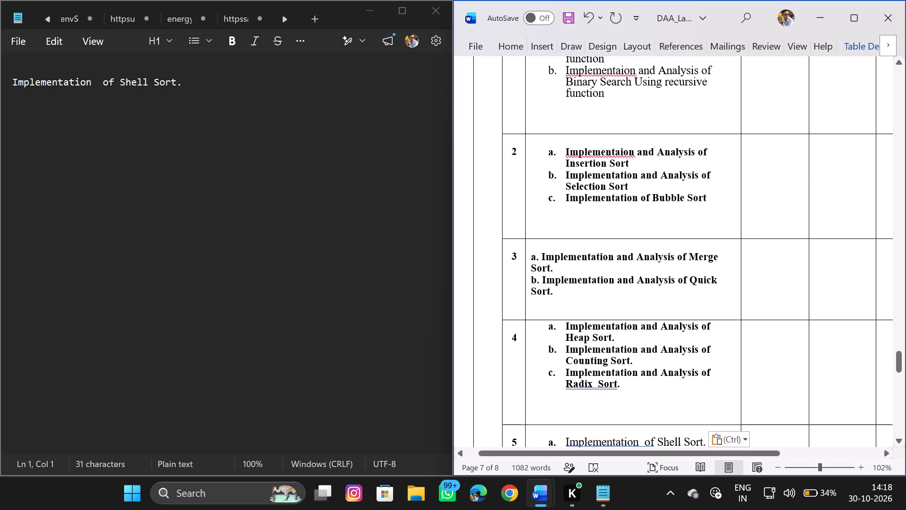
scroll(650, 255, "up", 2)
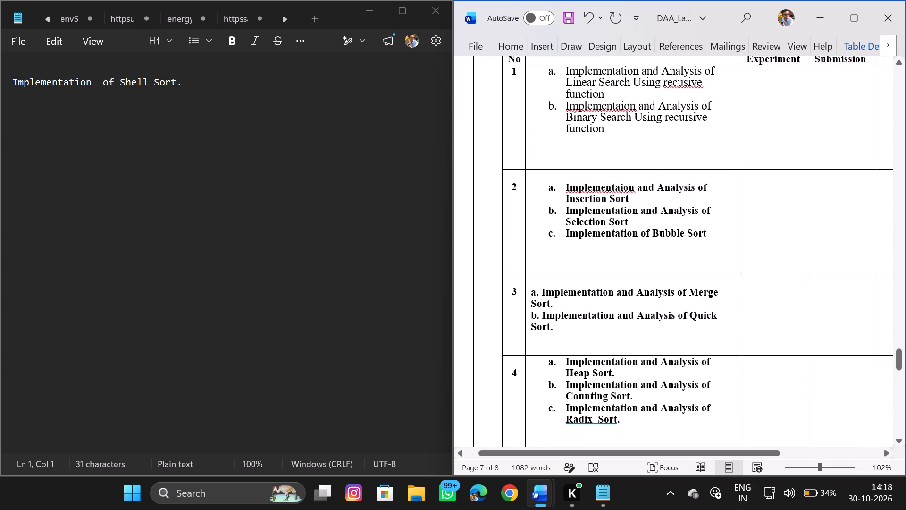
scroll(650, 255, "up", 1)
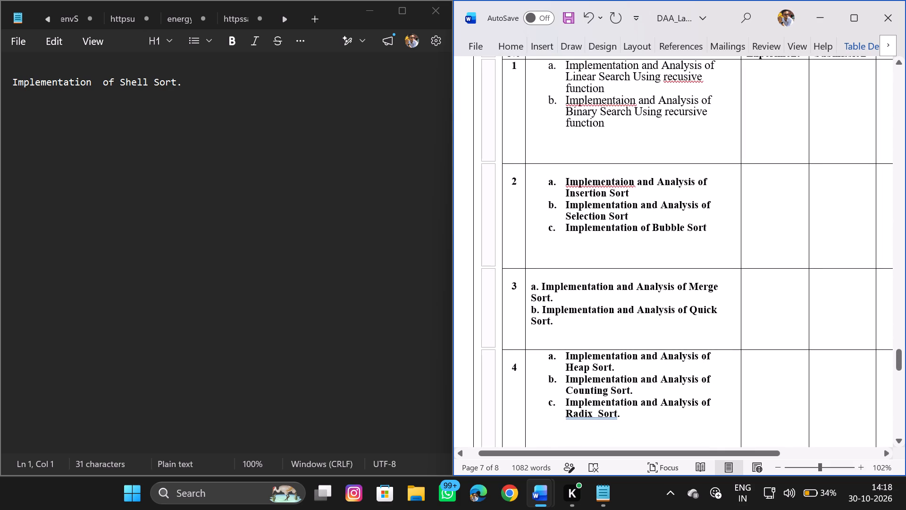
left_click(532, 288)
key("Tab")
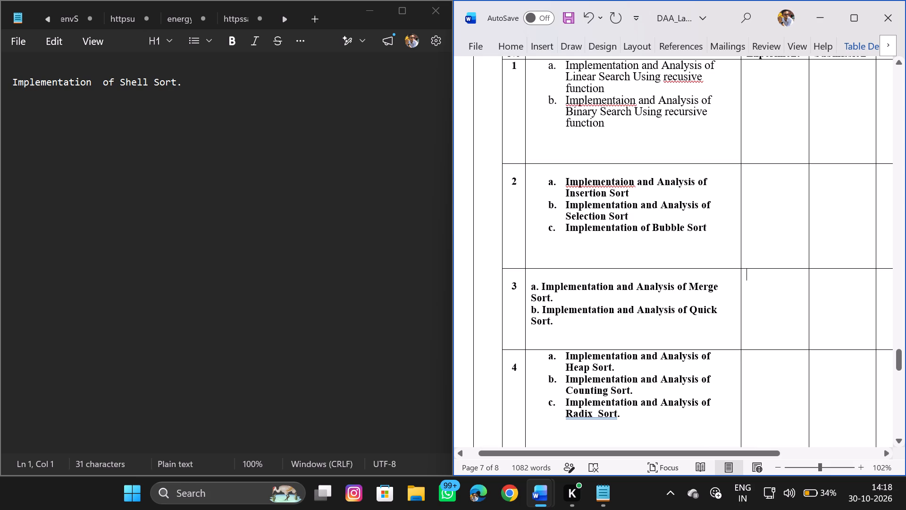
Copy the Activity Selection and Greedy Knapsack titles from row 6 of the List of Experiments into the Notepad note, below the Shell Sort title.
scroll(656, 222, "up", 5)
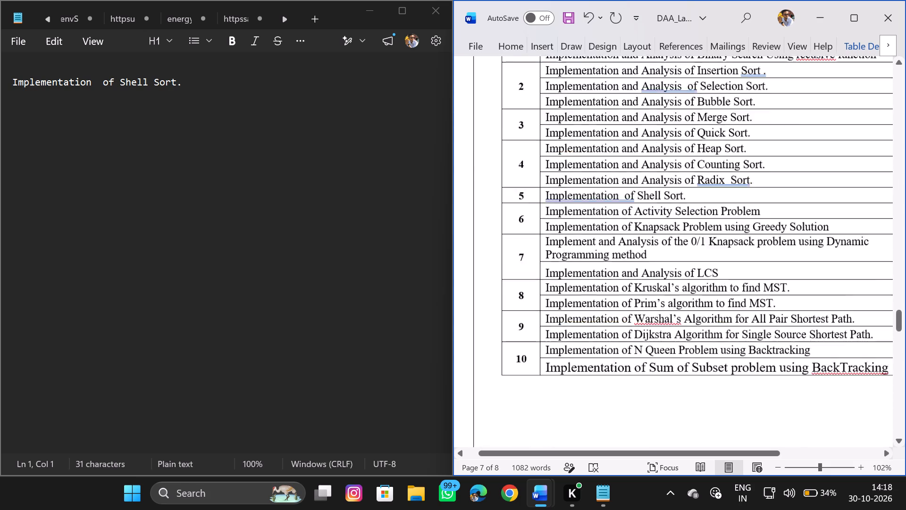
scroll(656, 222, "down", 2)
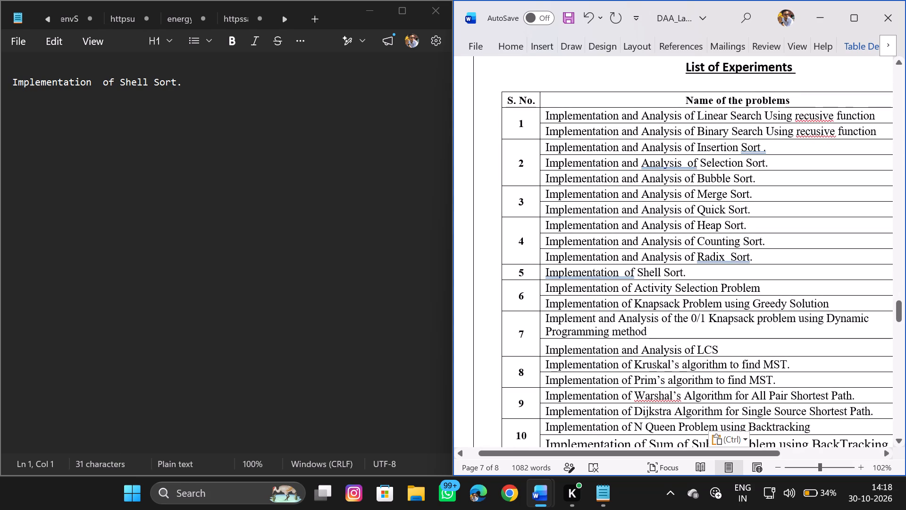
left_click_drag(545, 290, 828, 306)
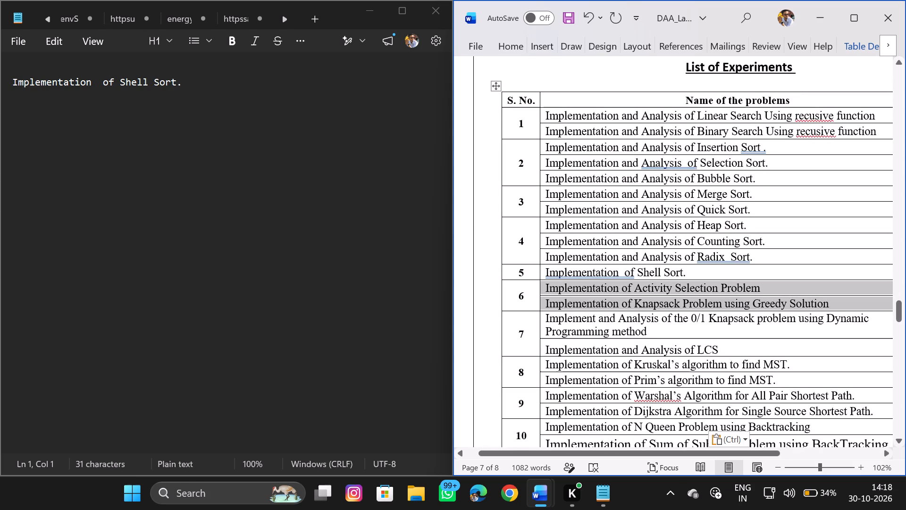
left_click_drag(828, 306, 830, 306)
key("ctrl+c")
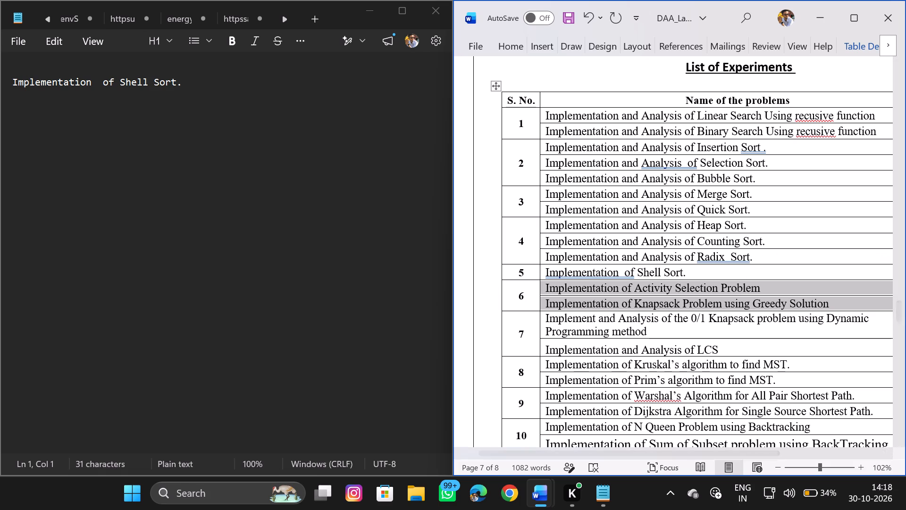
left_click(121, 318)
key("Right")
key("Right")
key("Right")
key("Right")
key("Right")
key("Right")
key("Right")
key("Right")
key("Right")
key("Right")
key("Right")
key("Right")
key("Right")
key("Right")
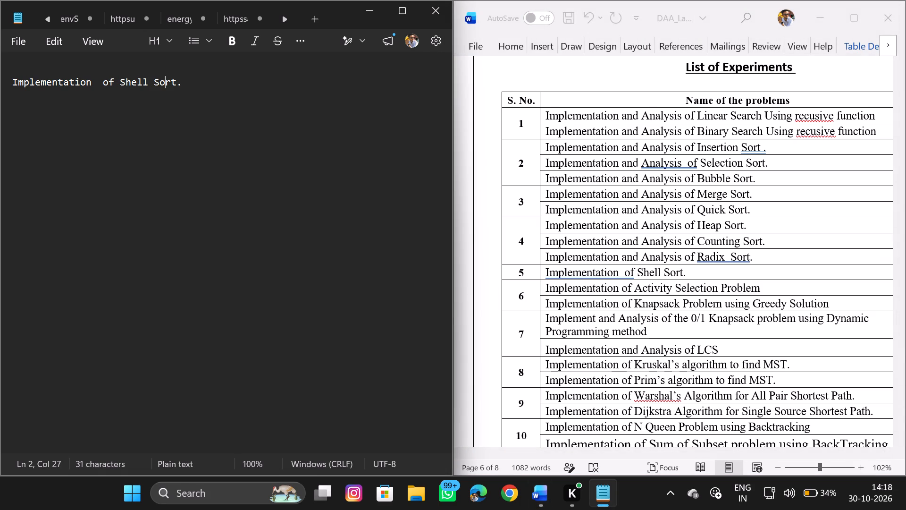
key("Return")
key("Return")
key("ctrl+v")
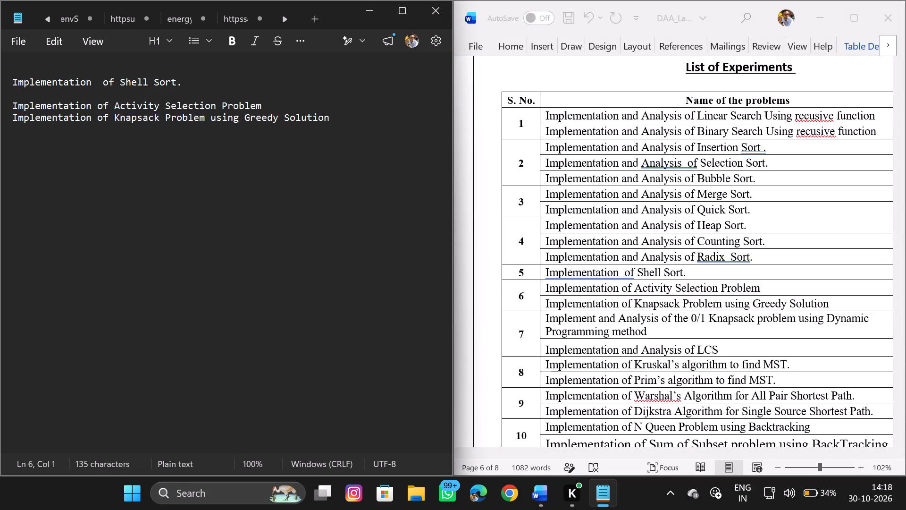
Add the Activity Selection and Greedy Knapsack titles from the Notepad note as items a and b in row 6 of the INDEX table.
left_click_drag(342, 120, 0, 112)
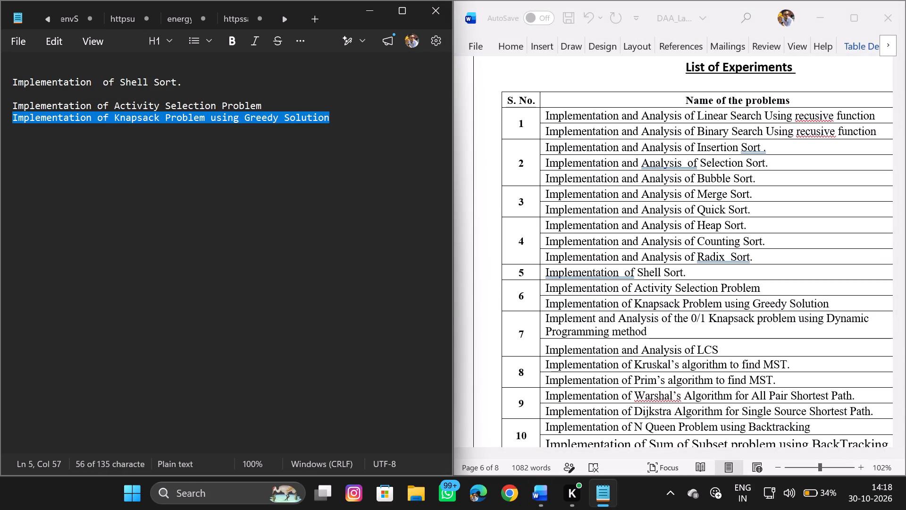
left_click_drag(0, 112, 0, 108)
key("ctrl+c")
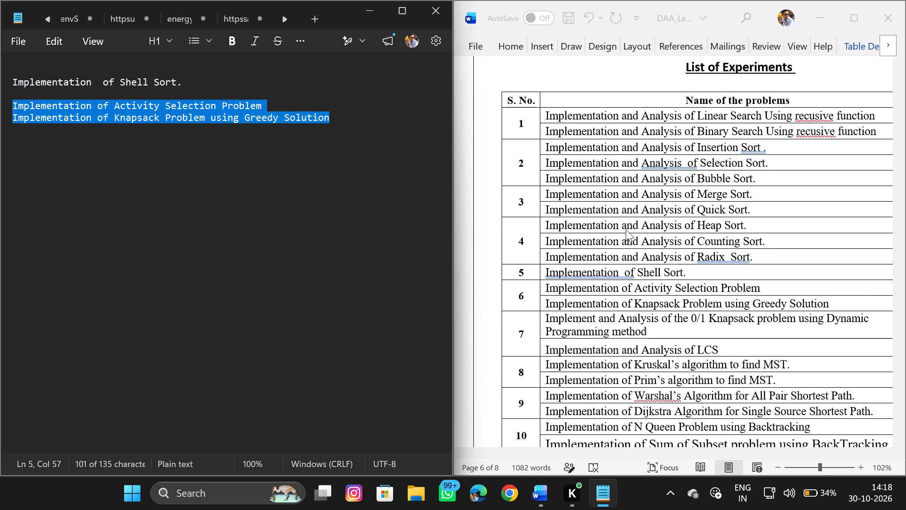
scroll(673, 288, "down", 5)
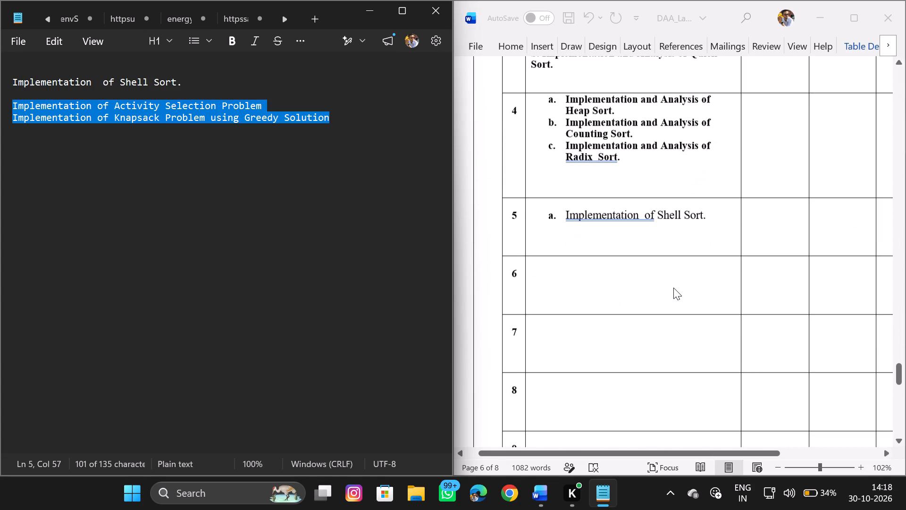
left_click(625, 280)
left_click(609, 271)
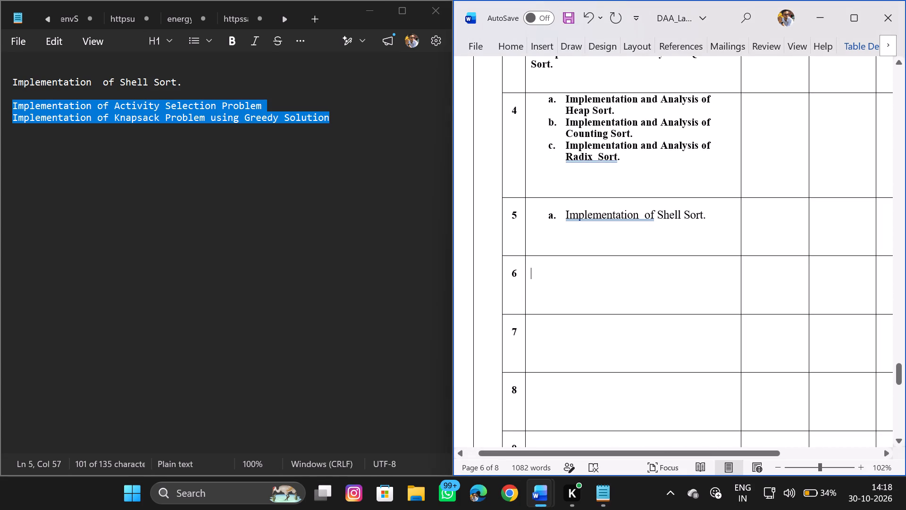
type("a.")
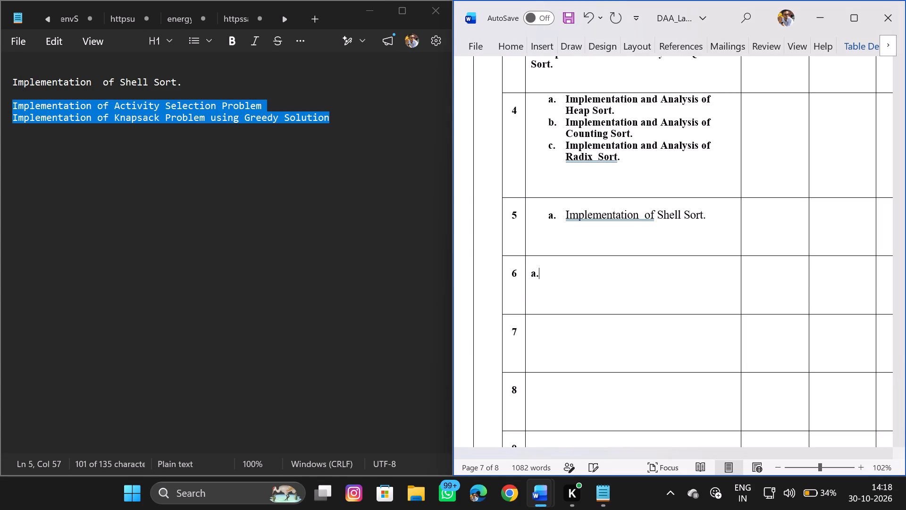
key("space")
key("ctrl+v")
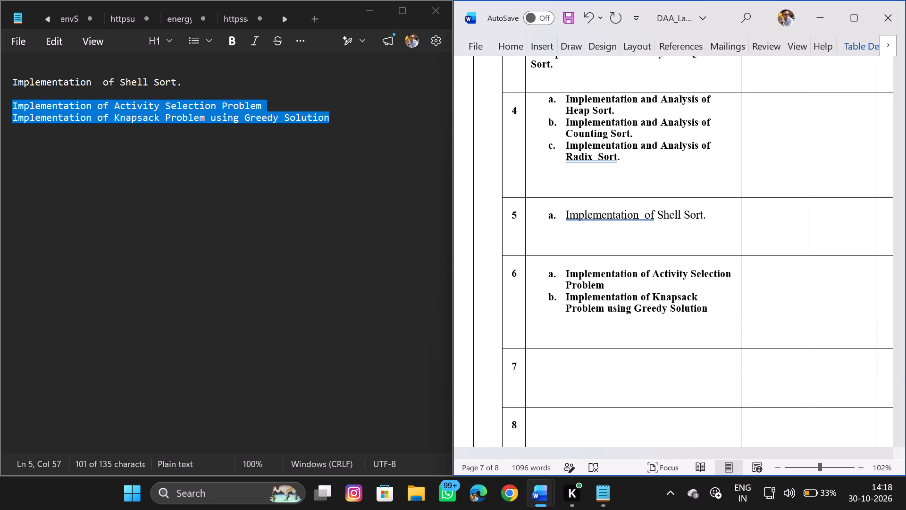
Copy the 0/1 Knapsack and LCS titles from row 7 of the List of Experiments into the Notepad note, below the Greedy Knapsack title.
scroll(609, 271, "up", 7)
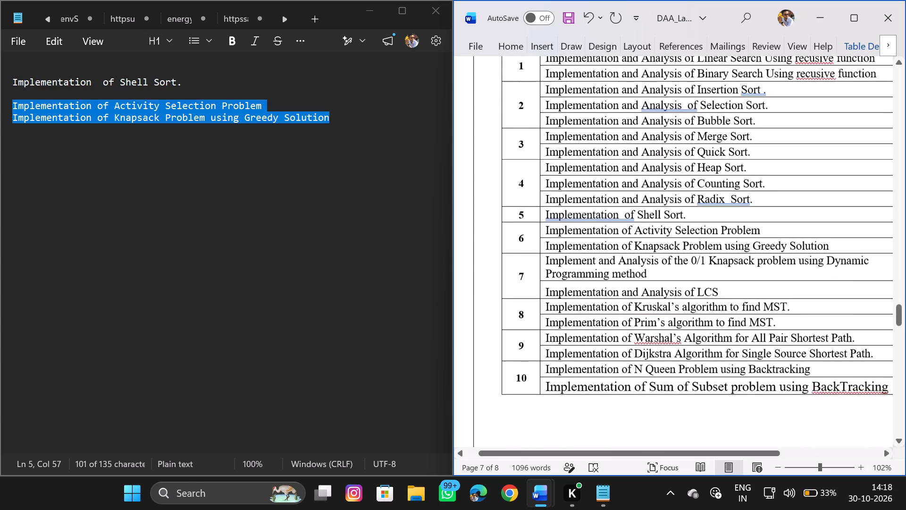
left_click_drag(546, 272, 679, 280)
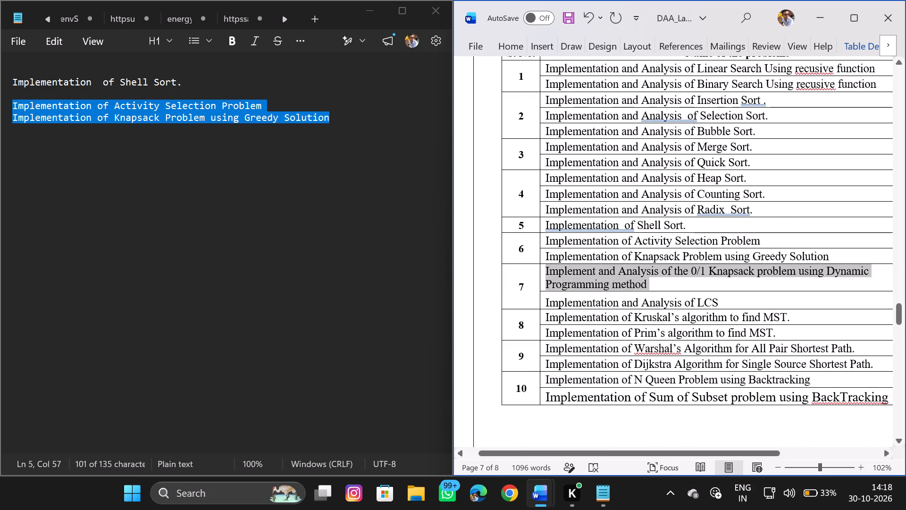
left_click_drag(679, 280, 726, 294)
key("ctrl+c")
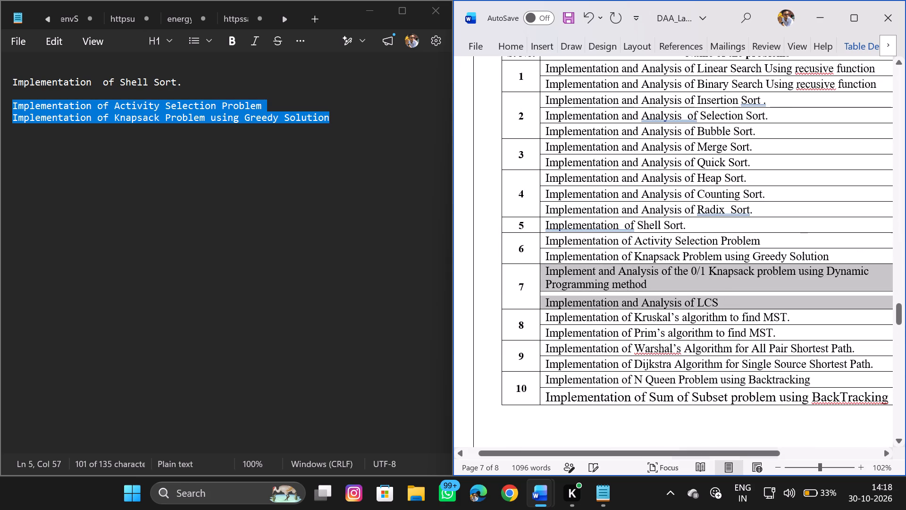
left_click(78, 255)
key("Return")
key("Return")
key("ctrl+v")
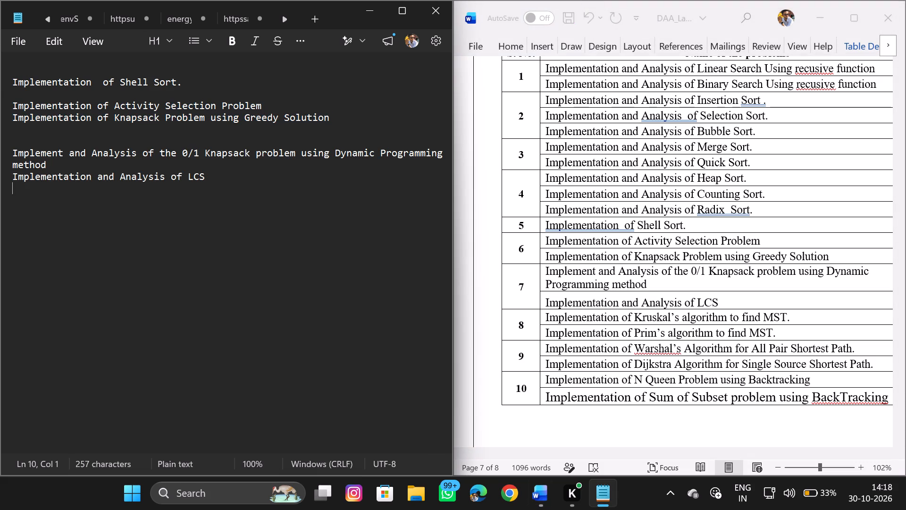
Add the 0/1 Knapsack and LCS titles from the Notepad note as items a and b in row 7 of the INDEX table.
left_click_drag(222, 178, 3, 155)
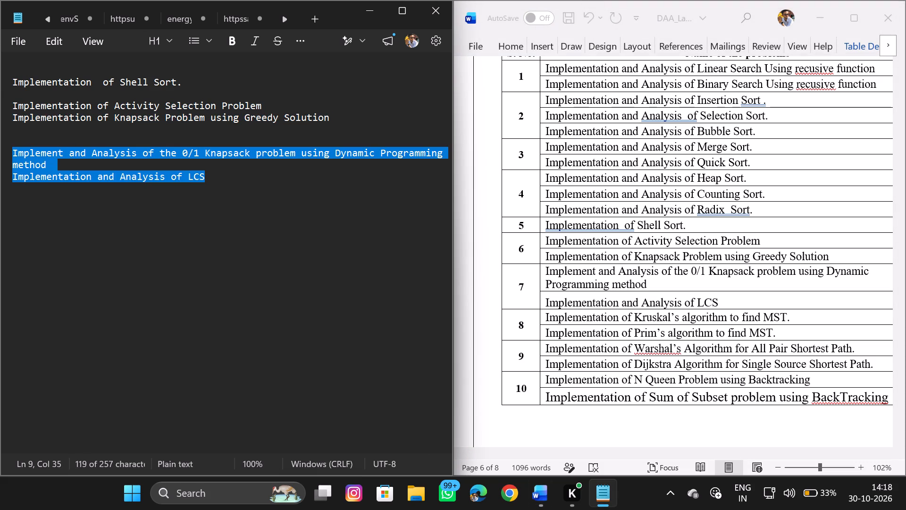
key("ctrl+c")
scroll(612, 333, "down", 3)
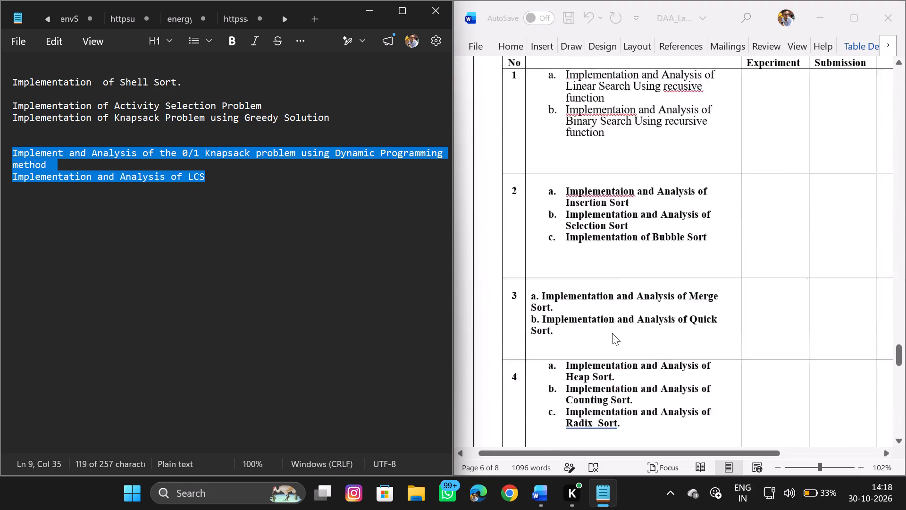
scroll(612, 333, "down", 3)
left_click(588, 275)
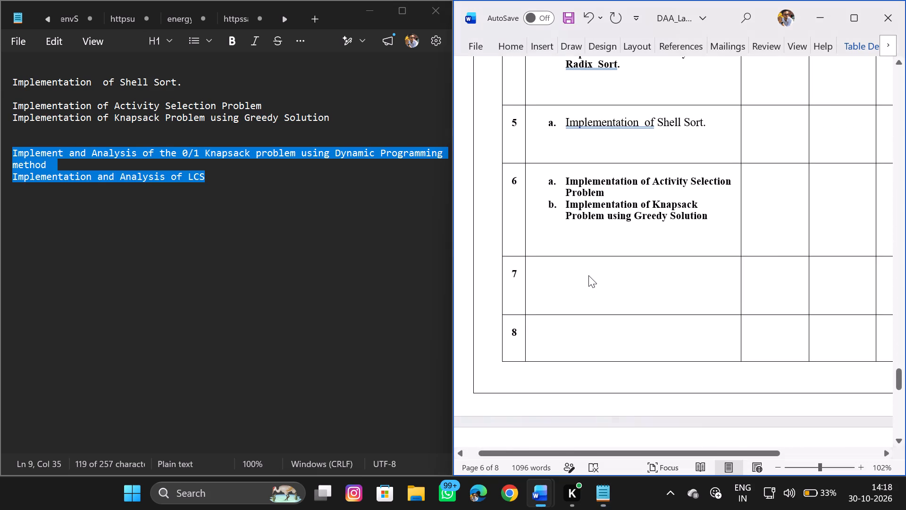
triple_click(588, 275)
left_click(557, 273)
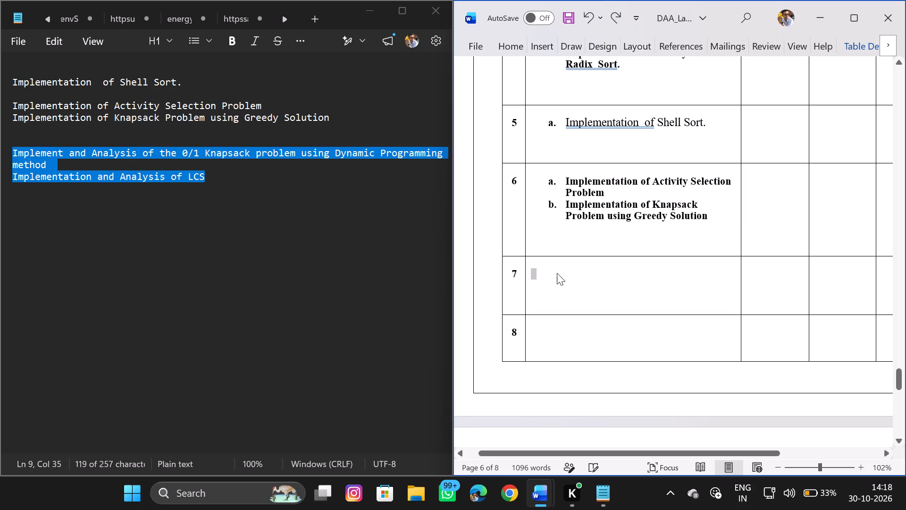
type("a.")
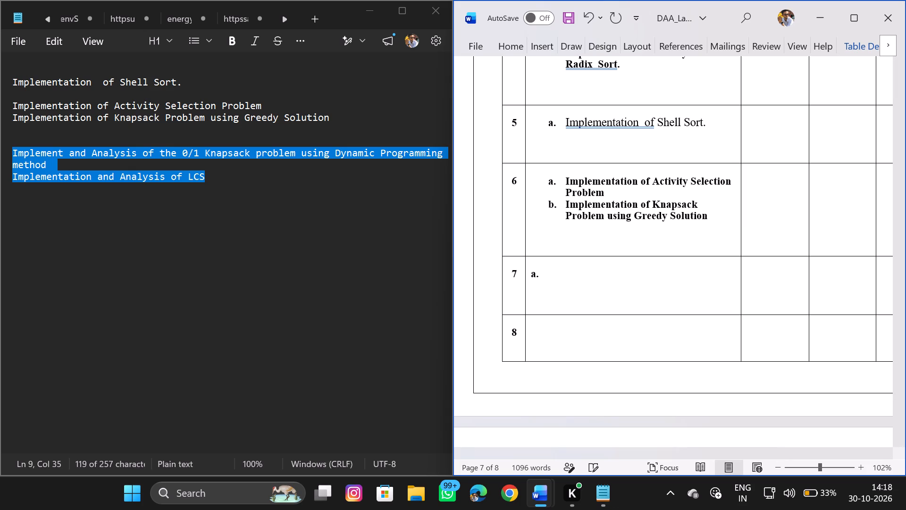
key("space")
key("ctrl+v")
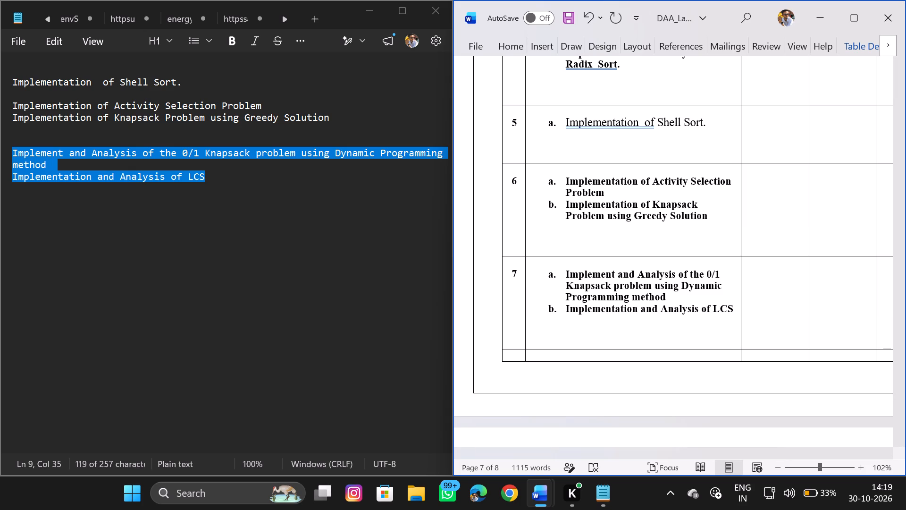
Remove bold from the Insertion Sort and Selection Sort titles in row 2 of the INDEX table and set their font size to 10.
scroll(557, 273, "down", 2)
scroll(557, 273, "up", 1)
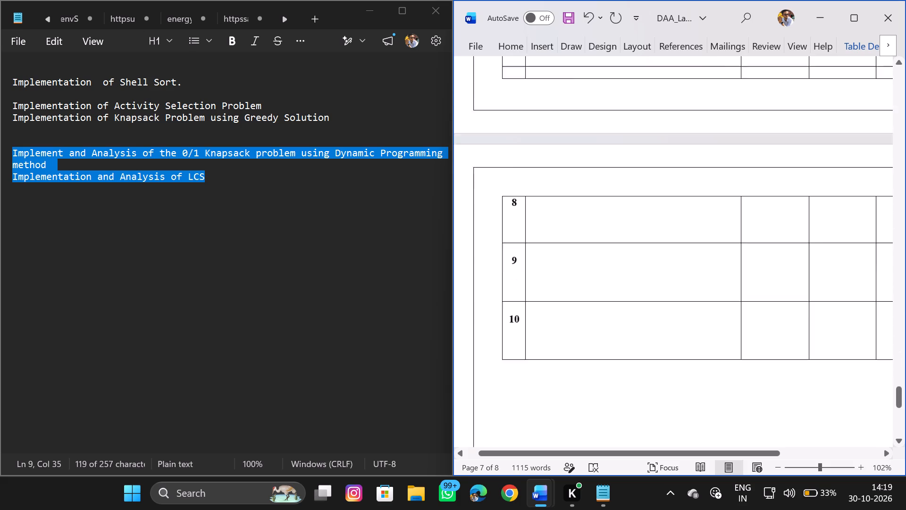
scroll(557, 273, "up", 4)
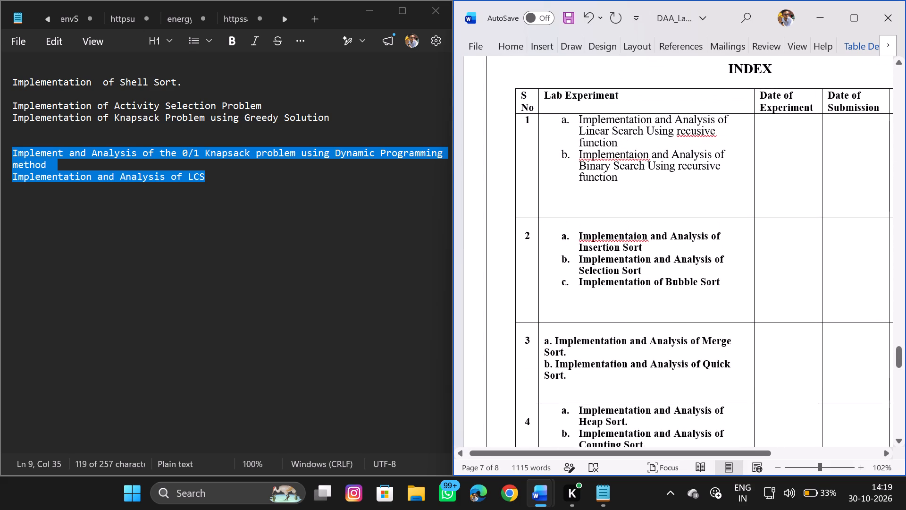
scroll(557, 273, "up", 1)
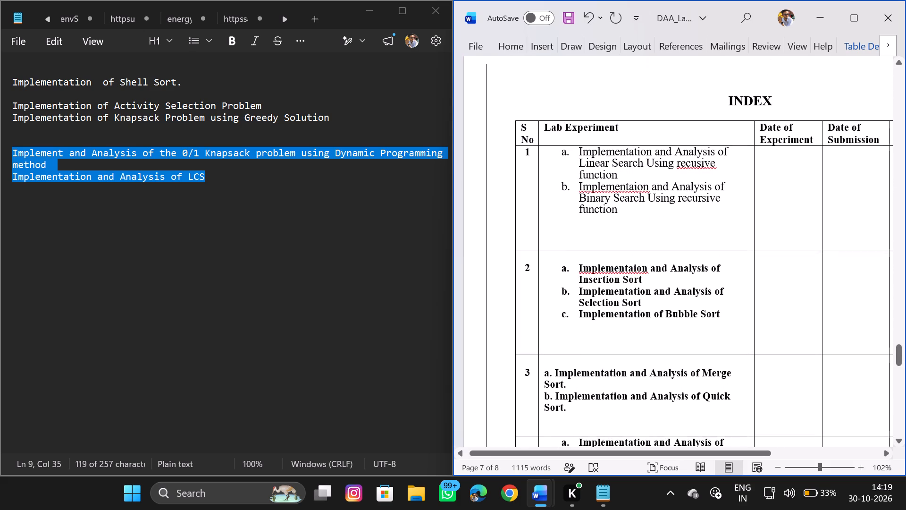
scroll(557, 273, "up", 1)
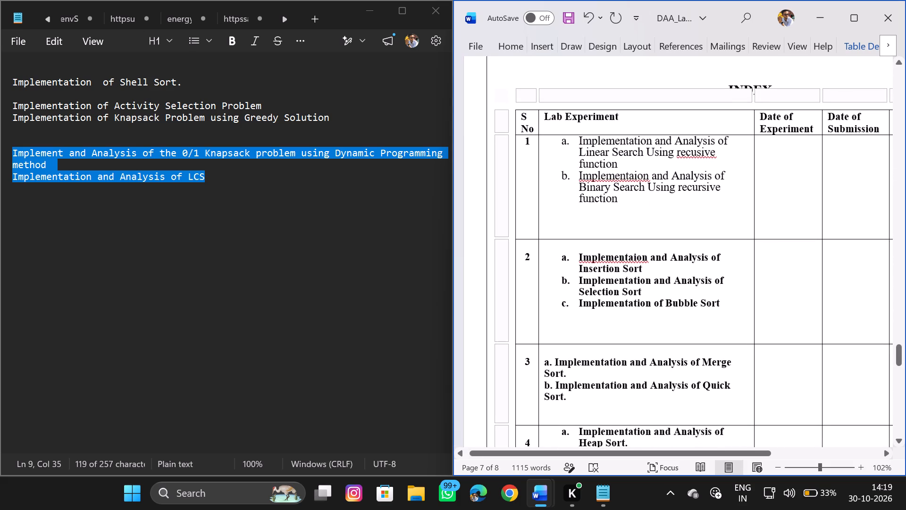
left_click_drag(722, 300, 563, 258)
left_click(573, 236)
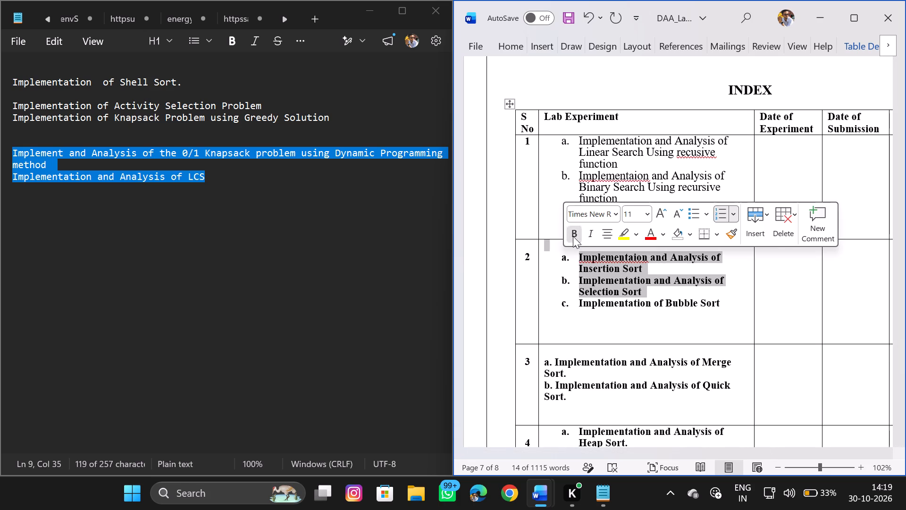
left_click(643, 213)
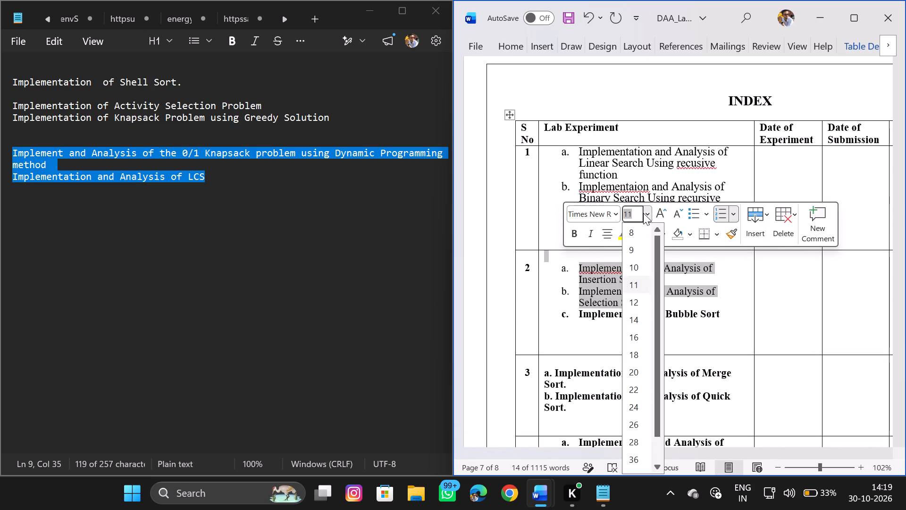
left_click(633, 262)
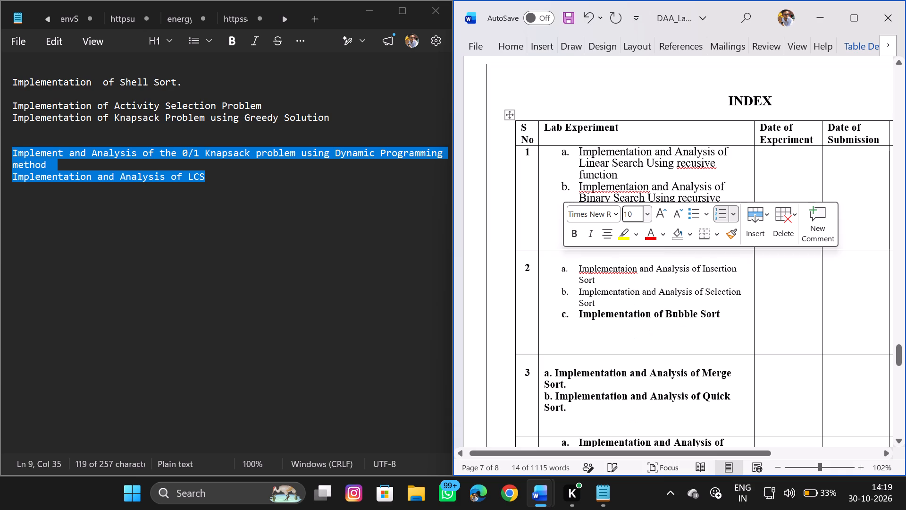
Remove bold from the Bubble Sort title in row 2 of the INDEX table and set its font size to 10.
left_click_drag(722, 317, 565, 315)
left_click(575, 295)
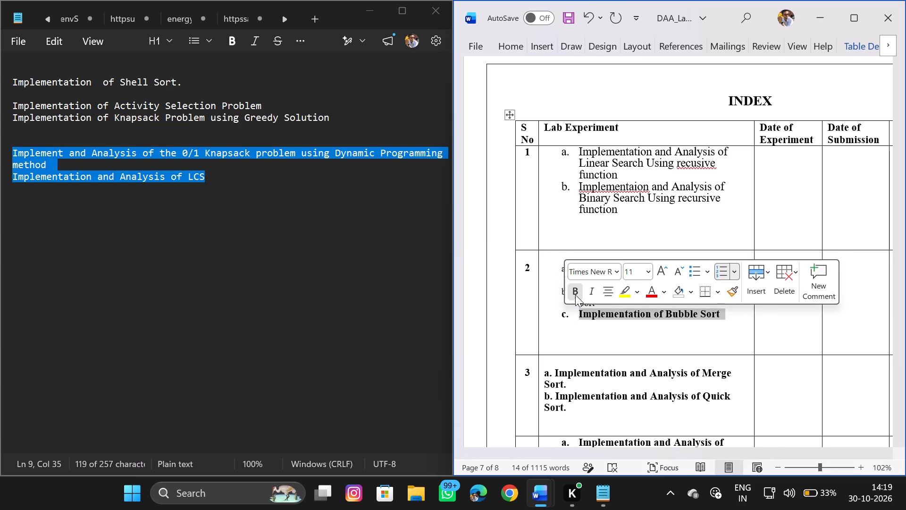
left_click(646, 272)
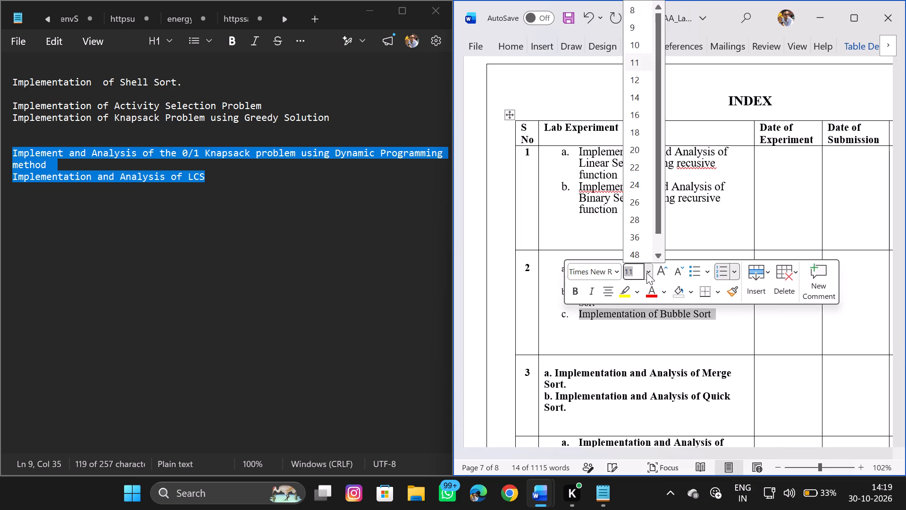
left_click(636, 40)
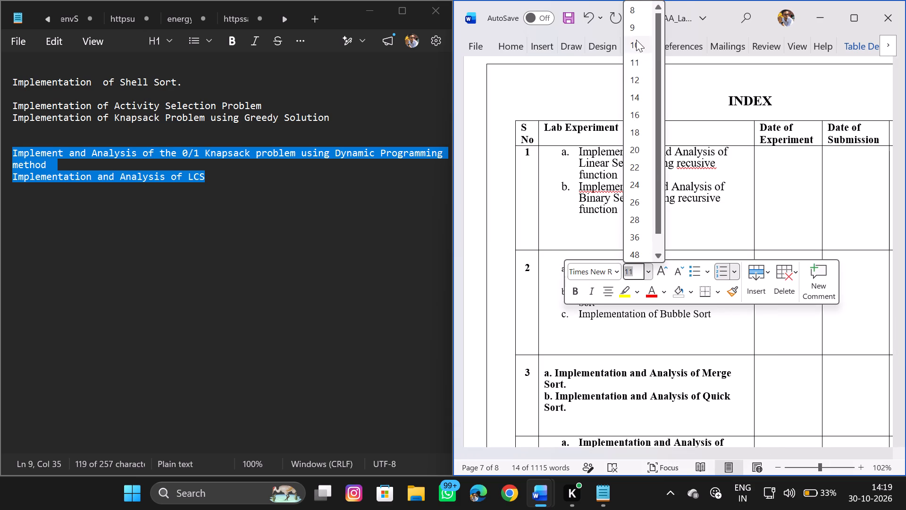
left_click(708, 330)
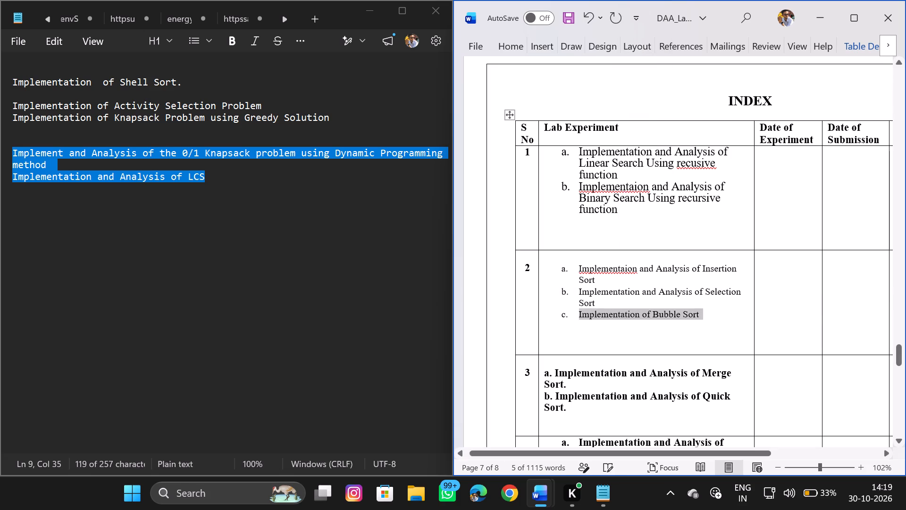
Set the font size of the Linear Search and Binary Search titles in row 1 of the INDEX table to 10.
left_click_drag(624, 212, 549, 153)
left_click(622, 179)
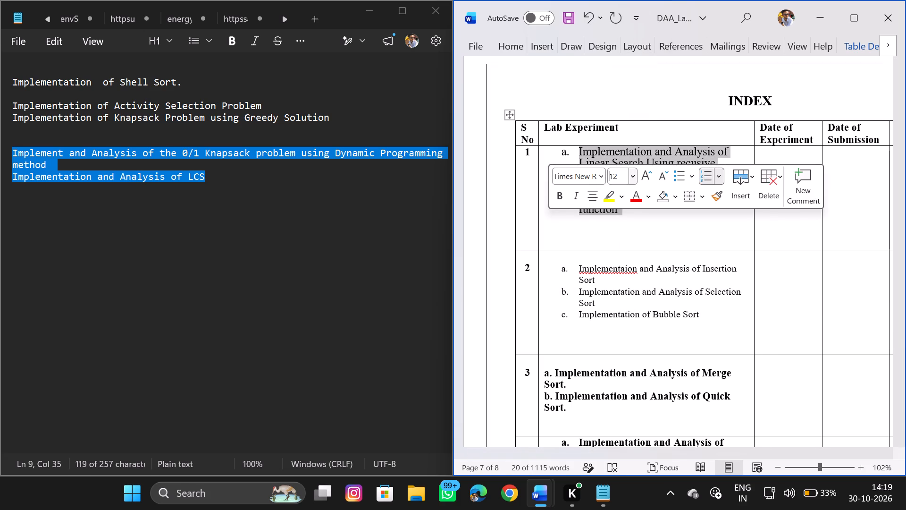
key("BackSpace")
type("10")
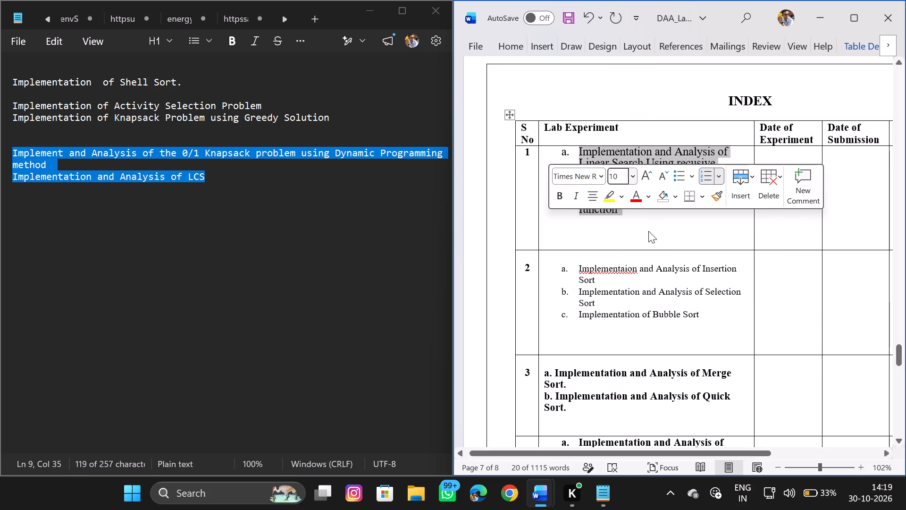
left_click(637, 242)
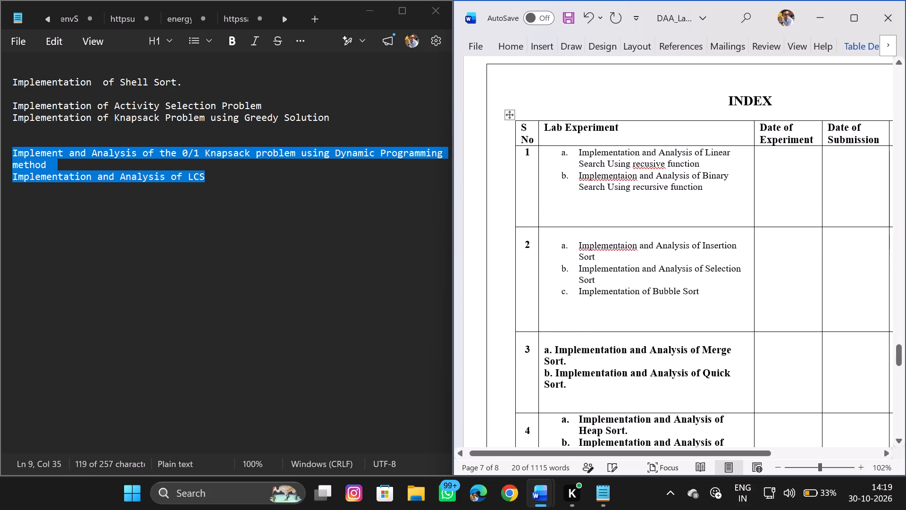
Remove bold from the Merge Sort and Quick Sort titles in row 3 of the INDEX table and set their font size to 10.
scroll(637, 242, "down", 3)
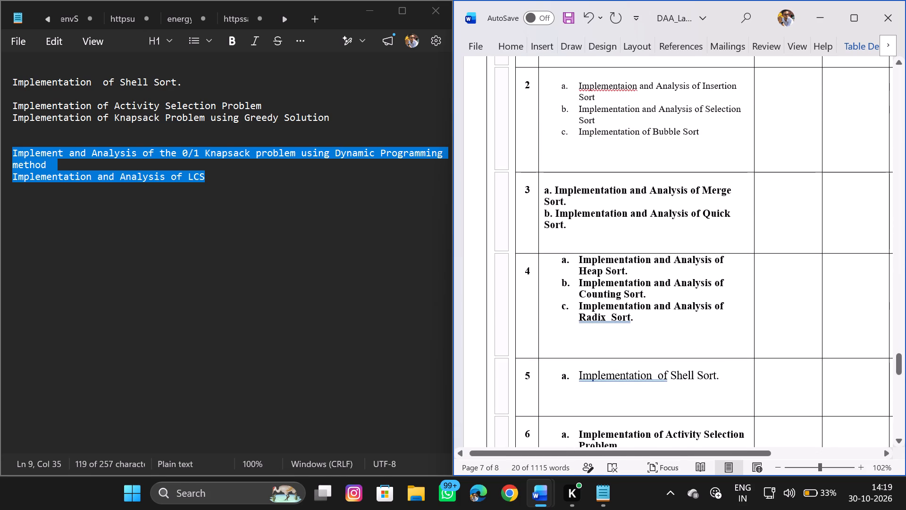
left_click_drag(575, 227, 544, 191)
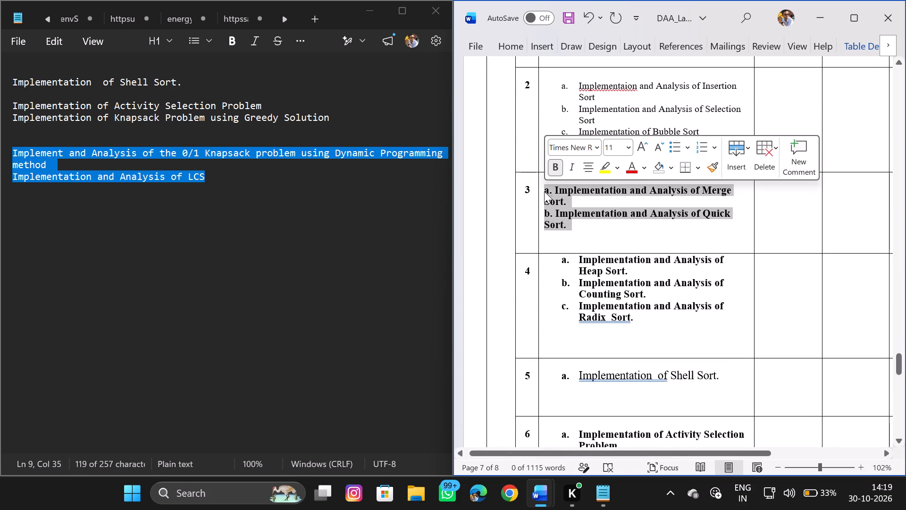
left_click(552, 164)
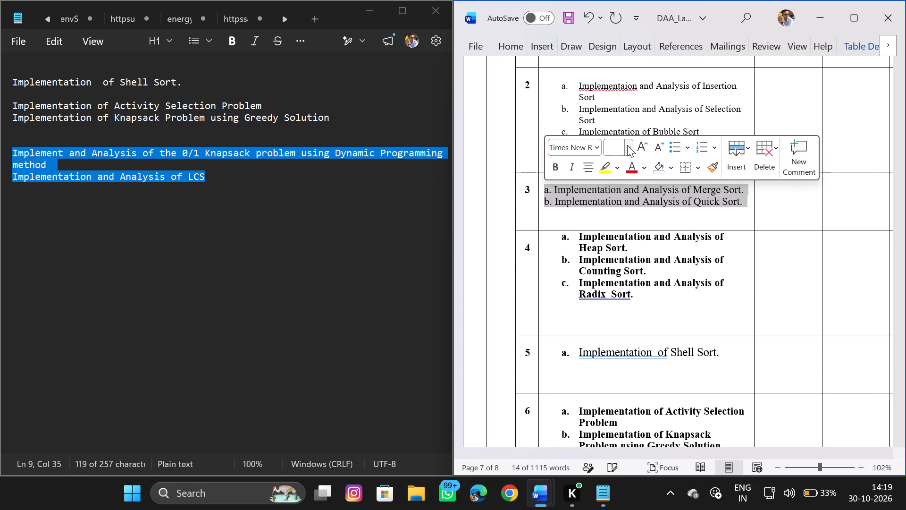
left_click(627, 145)
left_click(615, 196)
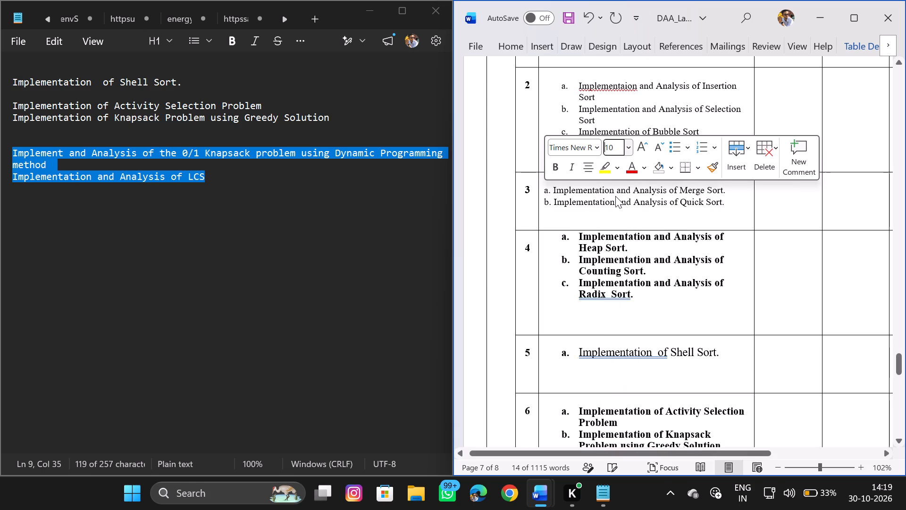
left_click(637, 238)
Remove bold from the Heap, Counting and Radix Sort titles in row 4 of the INDEX table and set their font size to 10.
left_click_drag(646, 297, 575, 254)
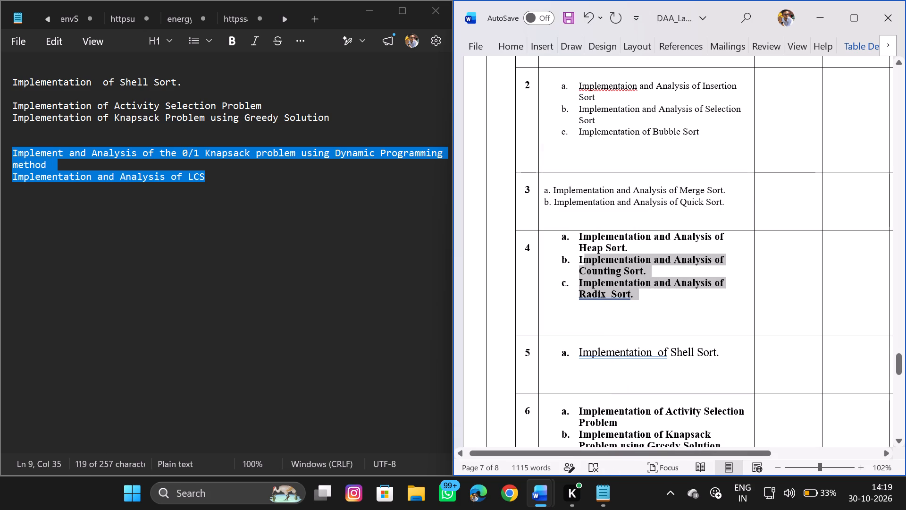
left_click_drag(575, 254, 559, 241)
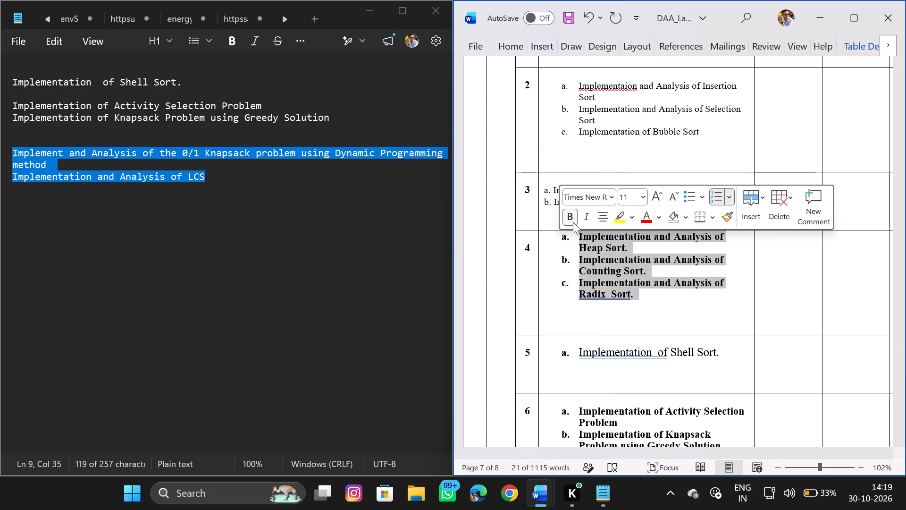
left_click(573, 222)
left_click(640, 197)
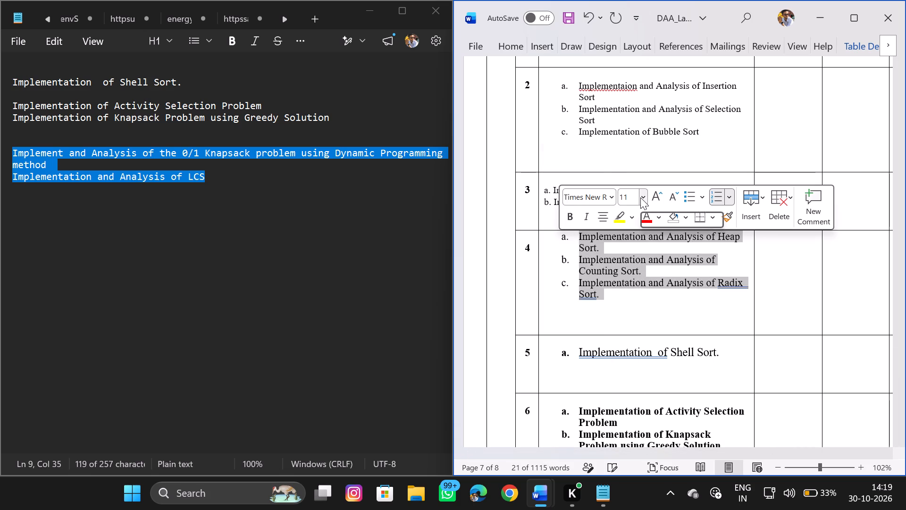
left_click(635, 249)
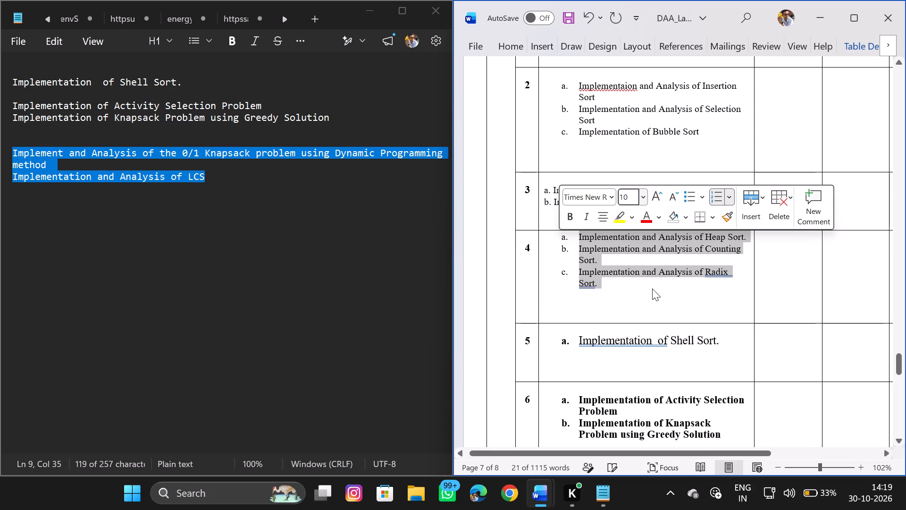
left_click(652, 289)
Set the font size of the Shell Sort title in row 5 of the INDEX table to 10.
scroll(652, 289, "down", 1)
left_click_drag(721, 284, 574, 284)
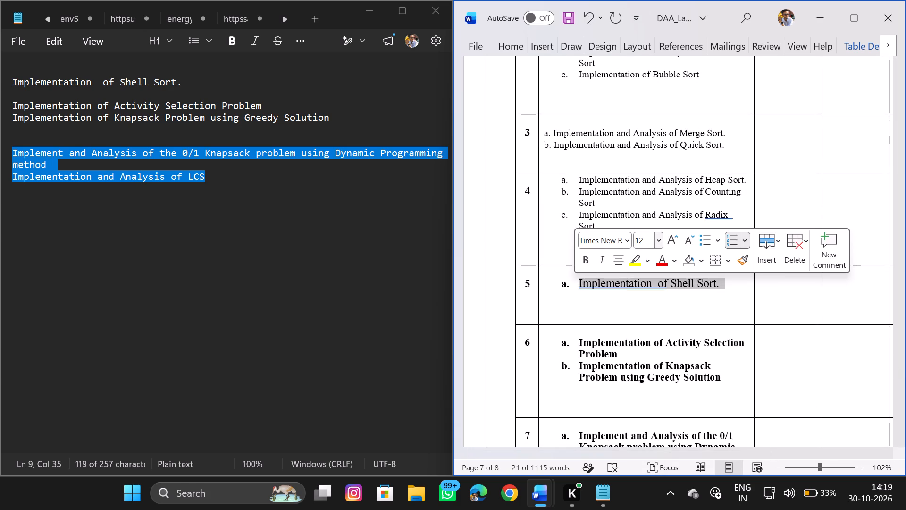
left_click(649, 240)
type("10")
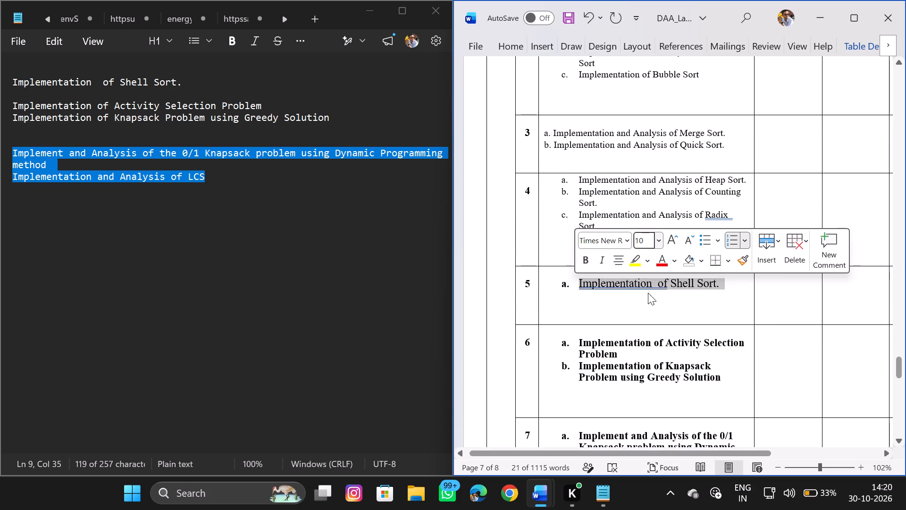
left_click(648, 293)
Remove bold from the Activity Selection and Greedy Knapsack titles in row 6 of the INDEX table and set their font size to 10.
scroll(648, 293, "down", 1)
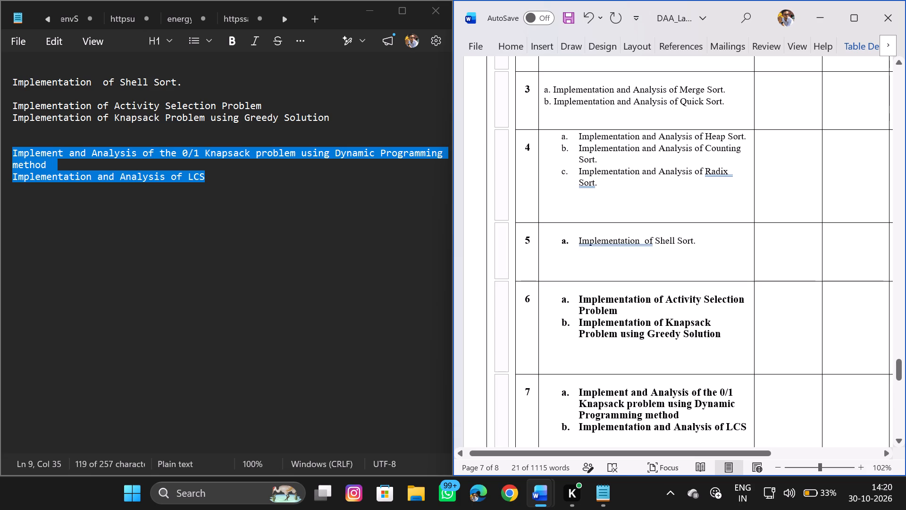
left_click_drag(722, 334, 556, 299)
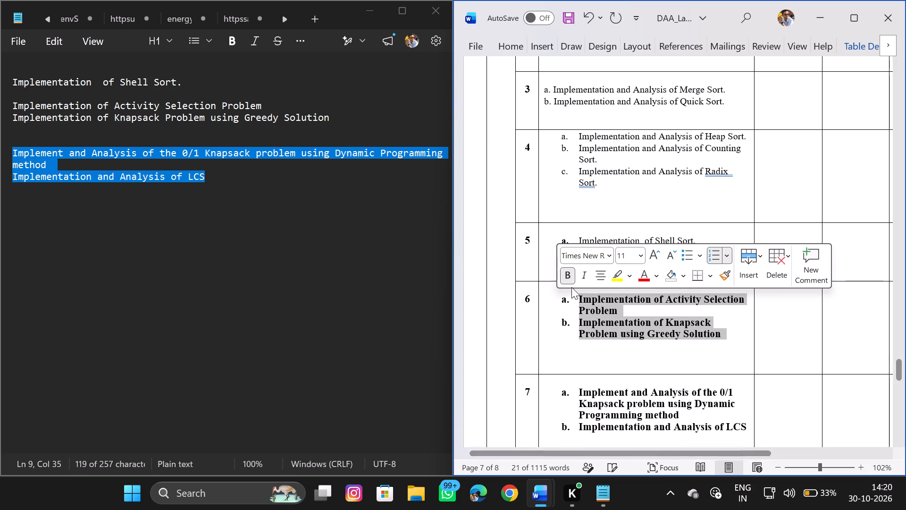
left_click(568, 279)
left_click(638, 262)
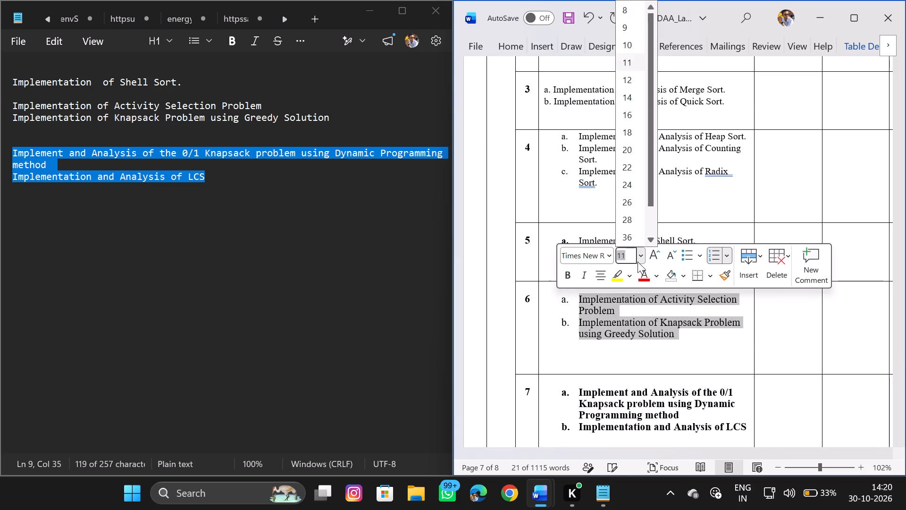
left_click(626, 46)
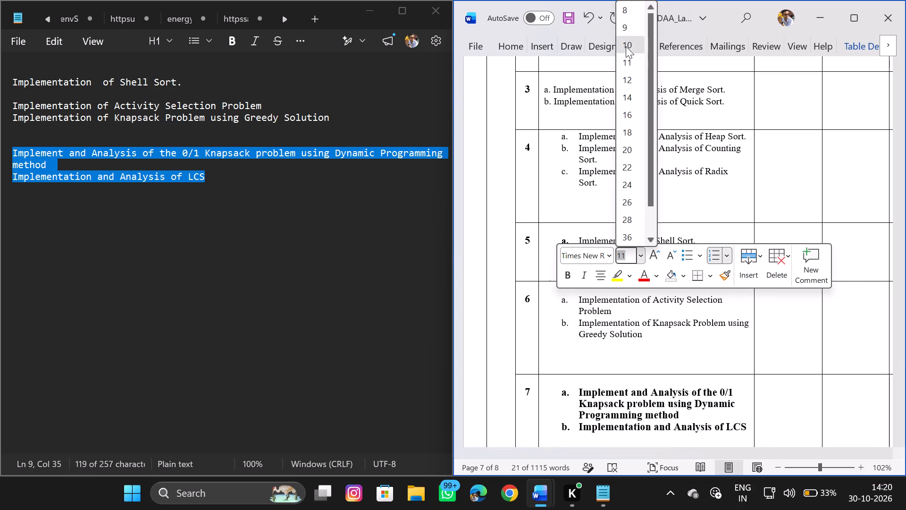
Delete two blank lines below the titles in each of rows 6, 4 and 5 of the INDEX table, and one in row 7.
scroll(618, 283, "down", 1)
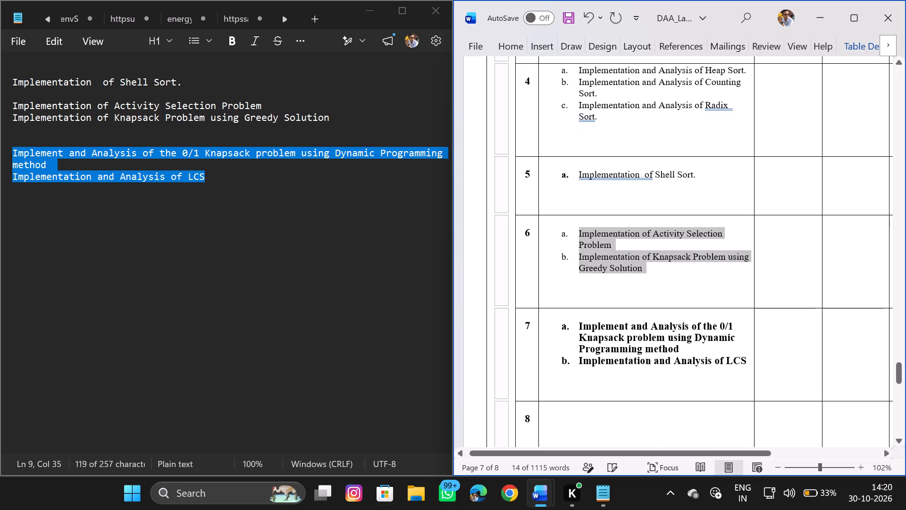
left_click(645, 291)
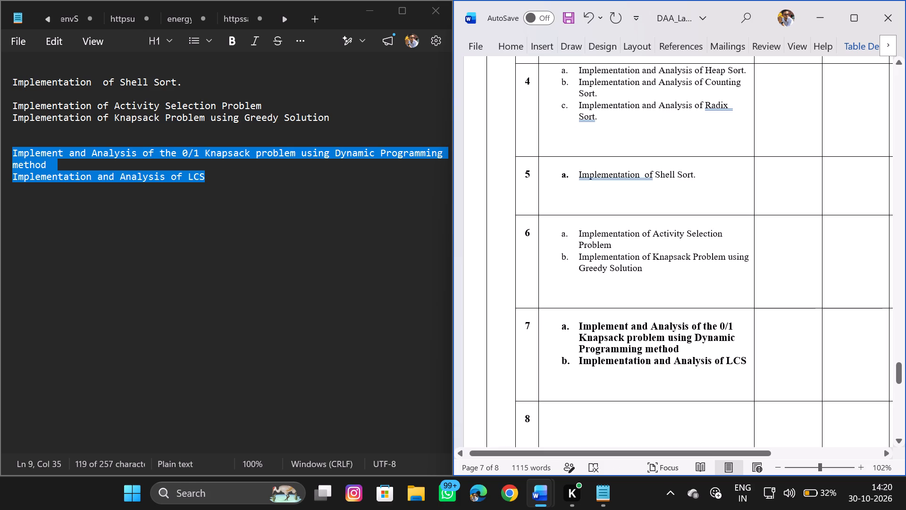
key("BackSpace")
key("BackSpace")
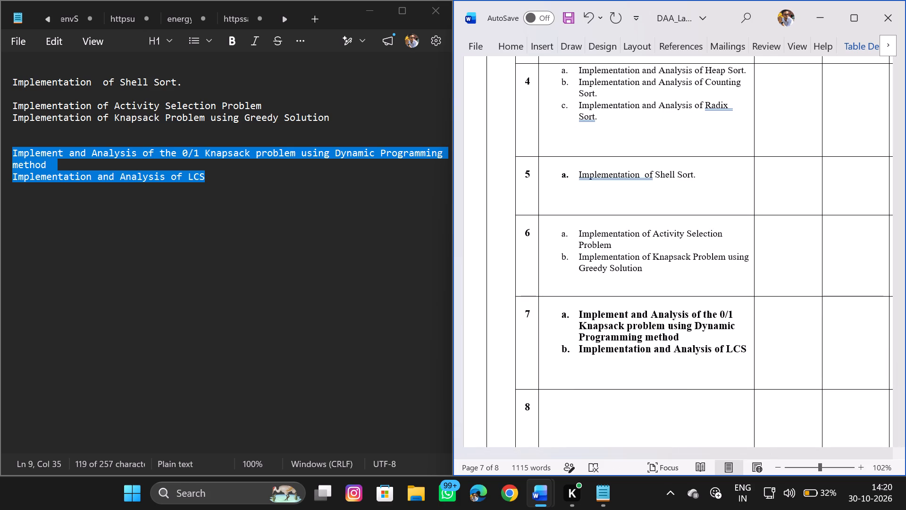
left_click(560, 147)
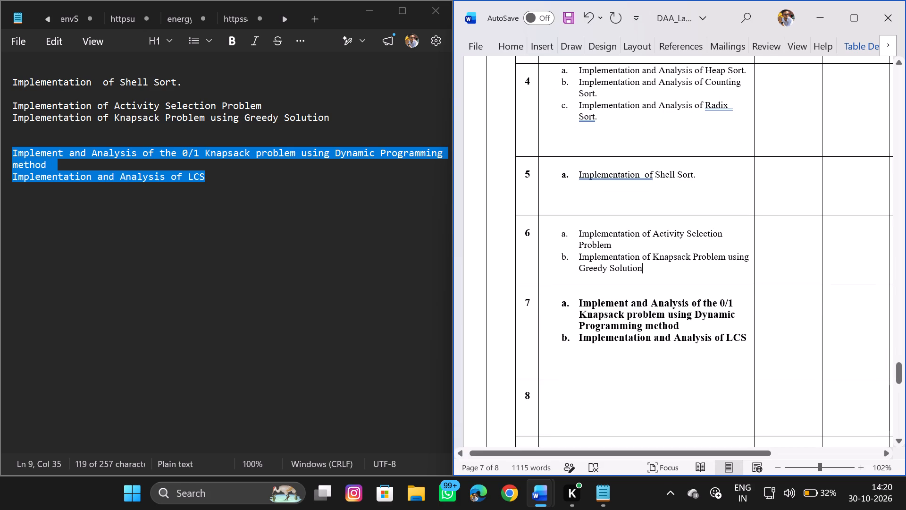
key("BackSpace")
key("BackSpace")
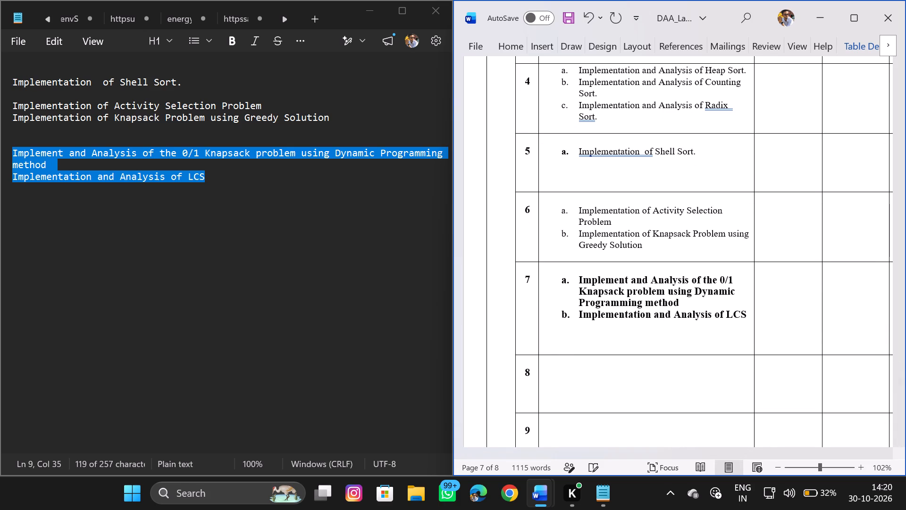
left_click(568, 181)
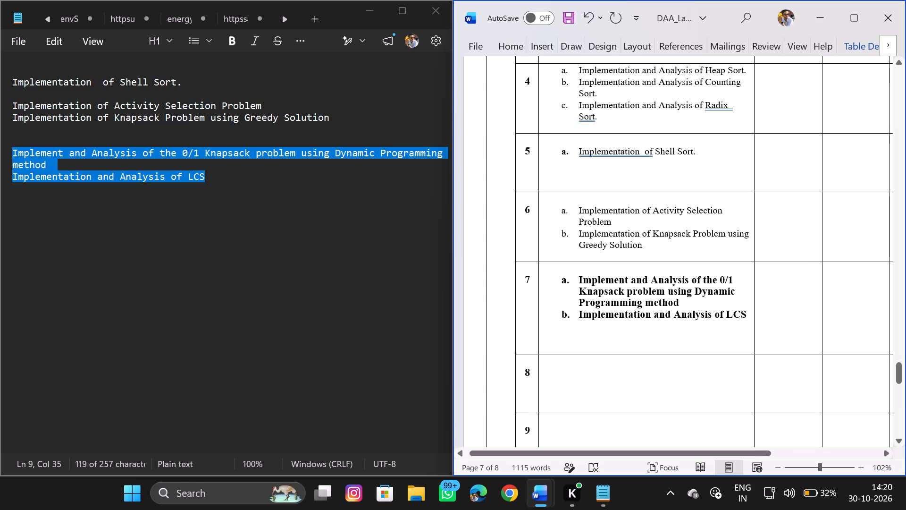
key("BackSpace")
key("BackSpace")
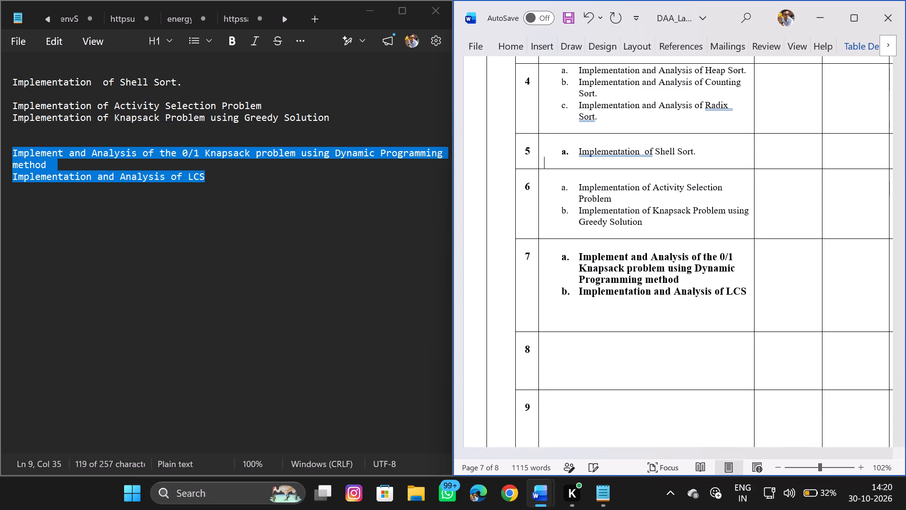
left_click(570, 320)
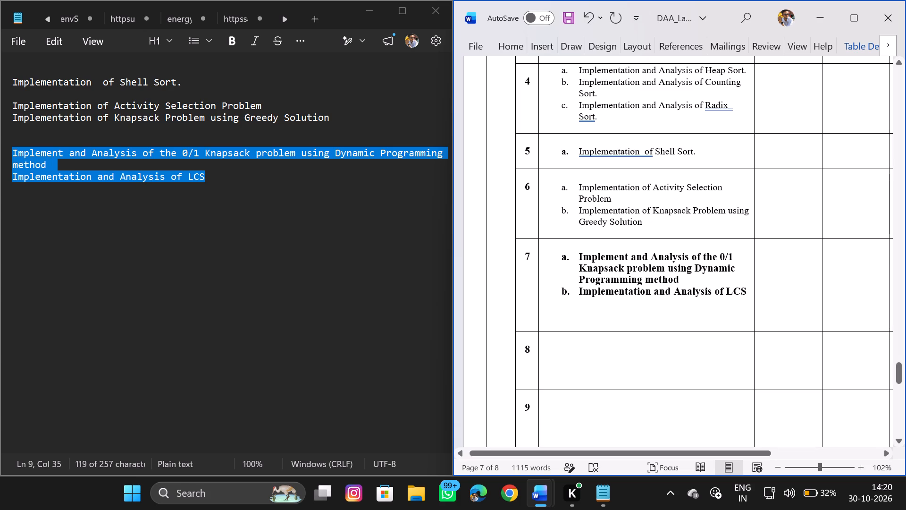
key("BackSpace")
Remove bold from the 0/1 Knapsack and LCS titles in row 7 of the INDEX table and set their font size to 10.
scroll(570, 320, "up", 1)
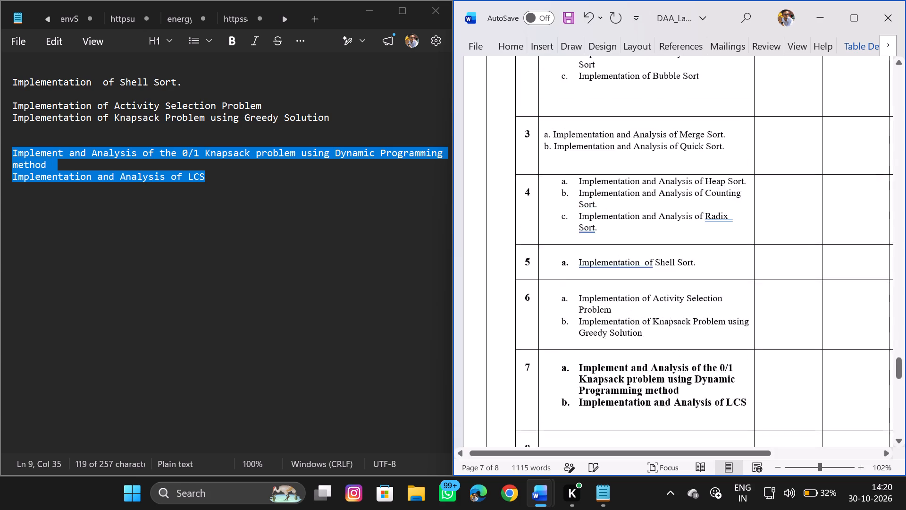
scroll(570, 320, "up", 1)
scroll(570, 320, "down", 2)
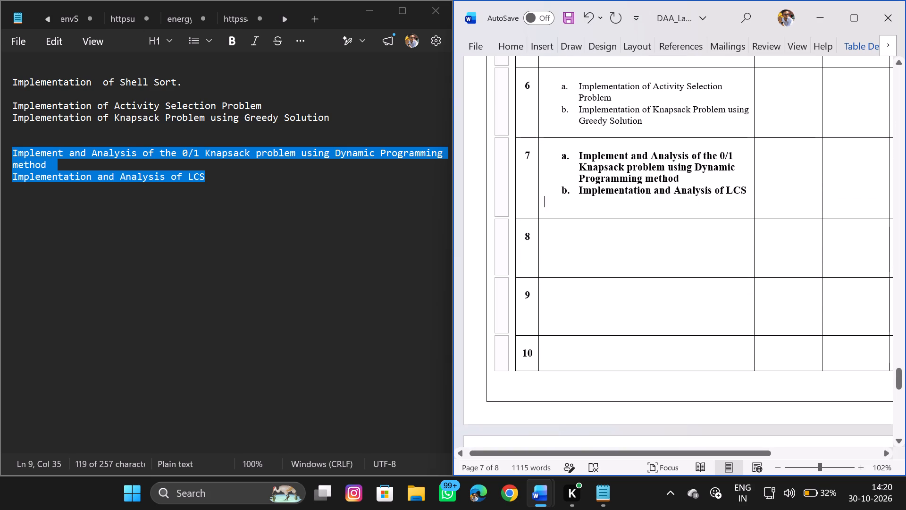
scroll(570, 320, "up", 1)
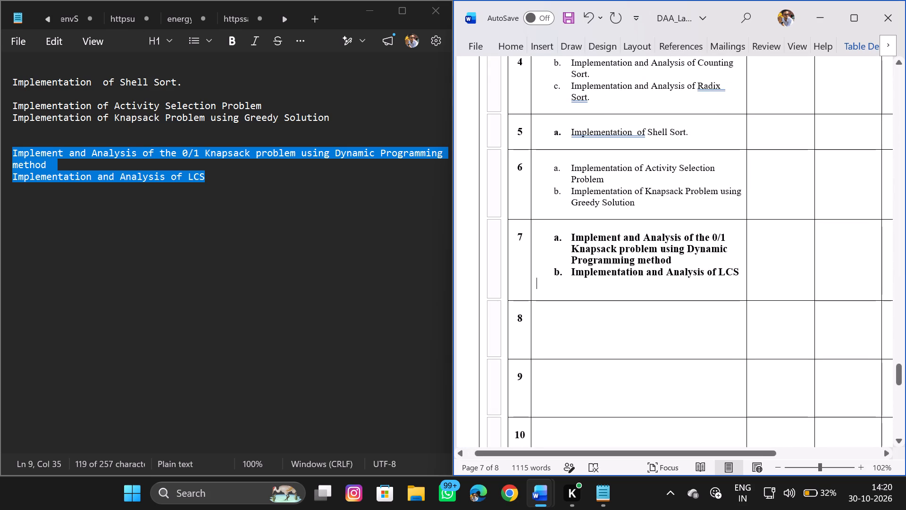
left_click_drag(741, 272, 547, 241)
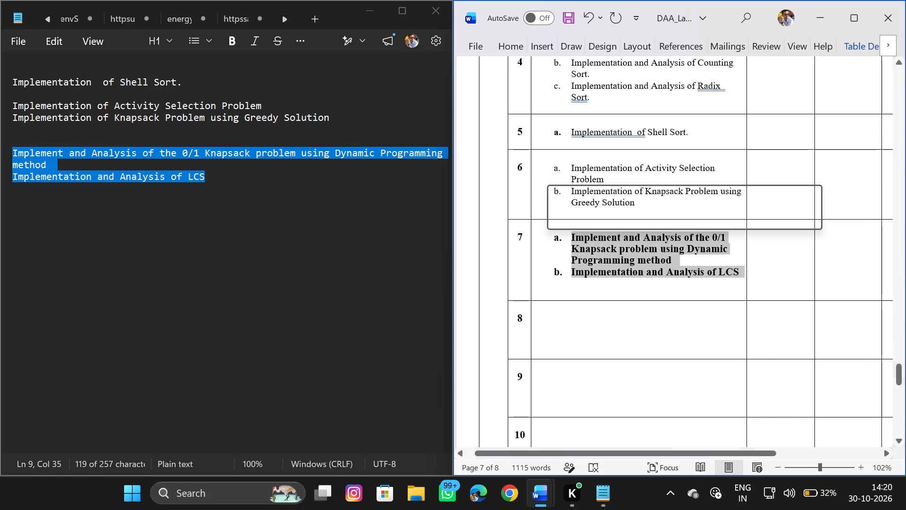
left_click(560, 215)
left_click(632, 193)
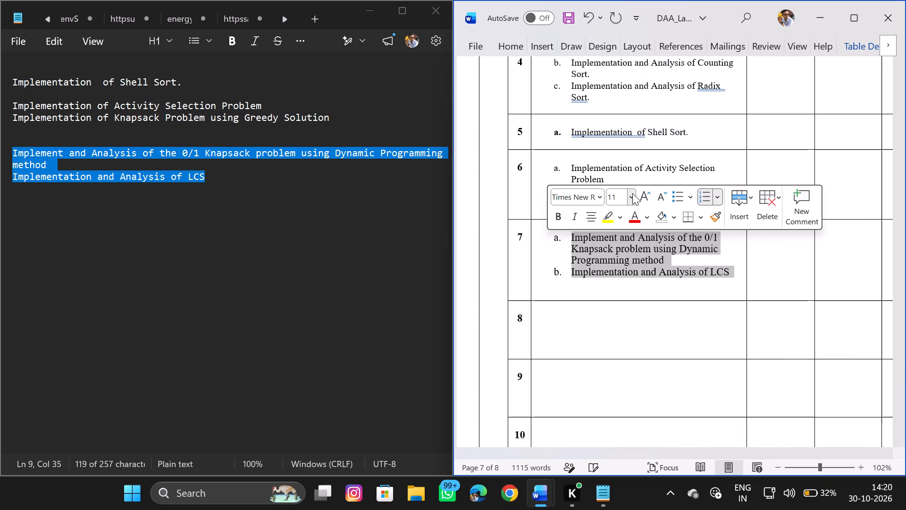
left_click(621, 254)
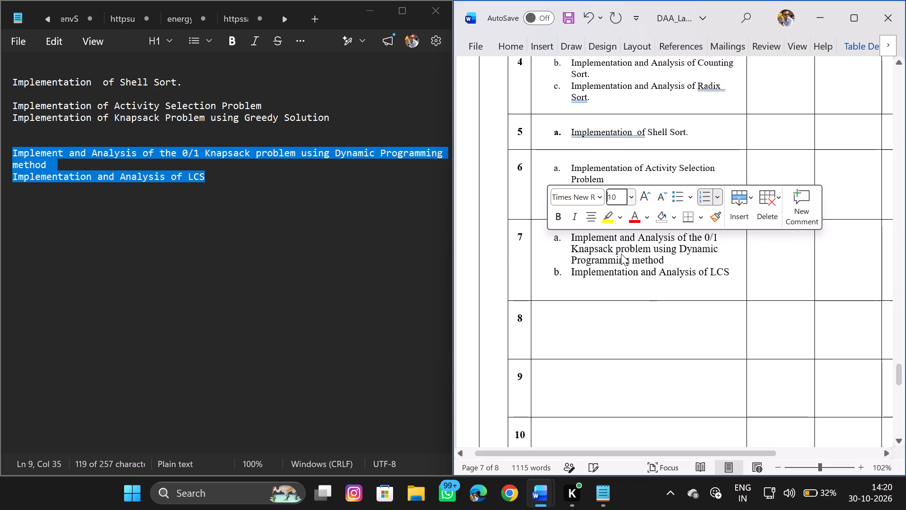
Delete one more blank line below the titles in each of rows 7, 6 and 3 of the INDEX table.
left_click(700, 288)
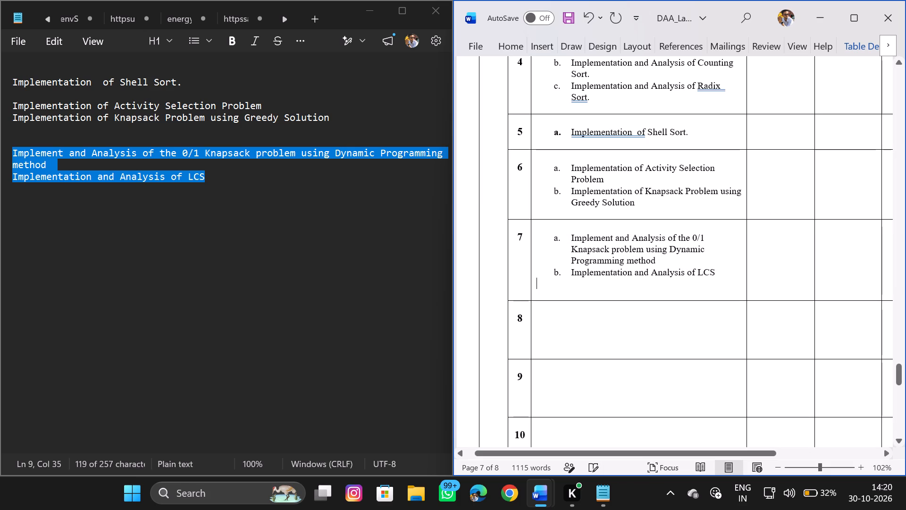
key("Down")
key("BackSpace")
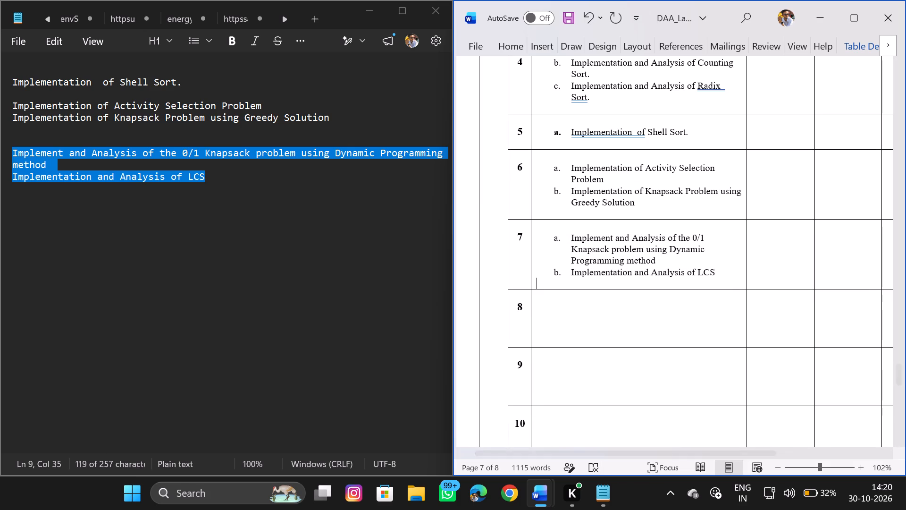
scroll(614, 295, "up", 1)
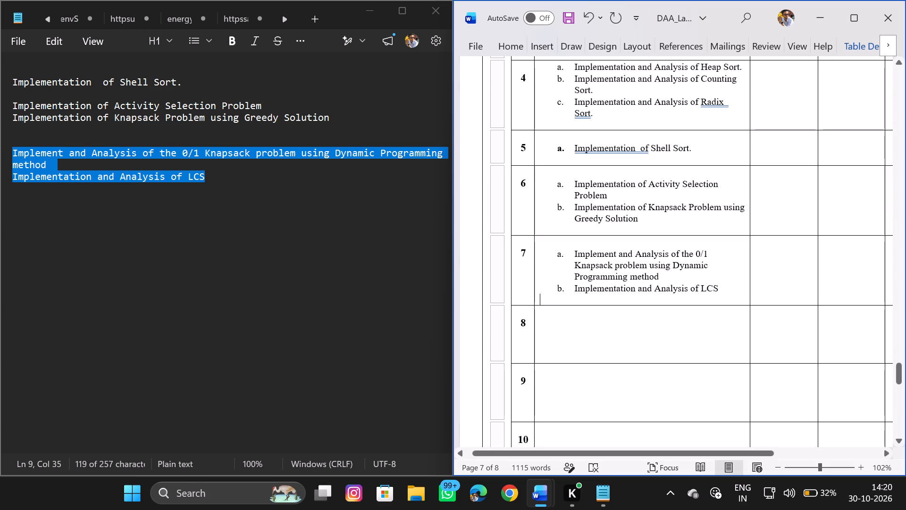
left_click(566, 229)
key("BackSpace")
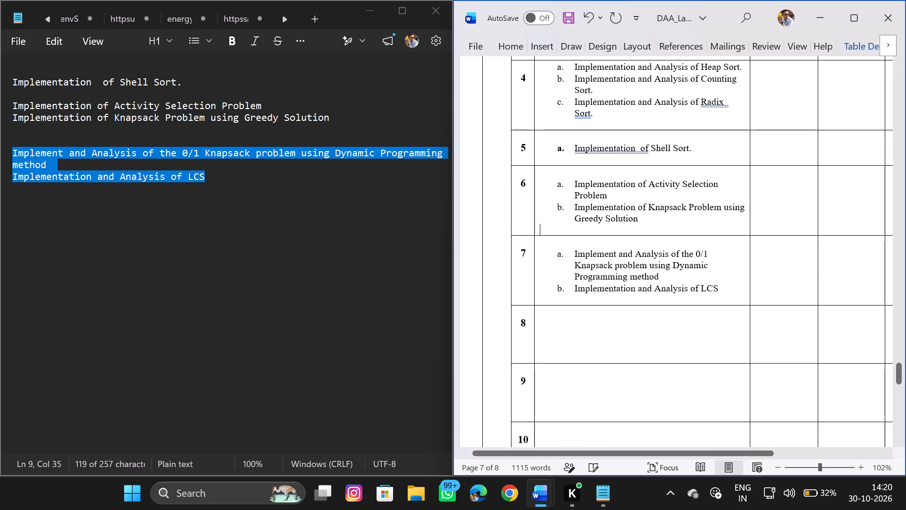
scroll(566, 229, "up", 2)
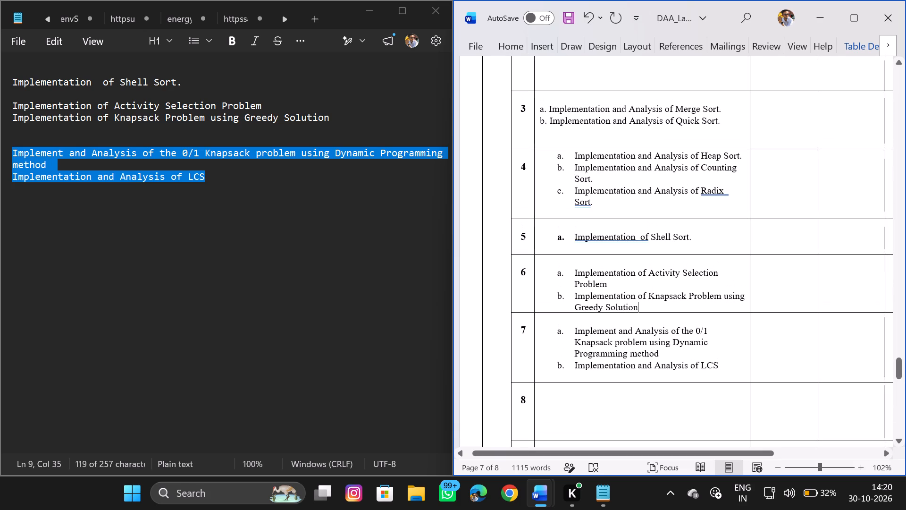
left_click(553, 143)
key("BackSpace")
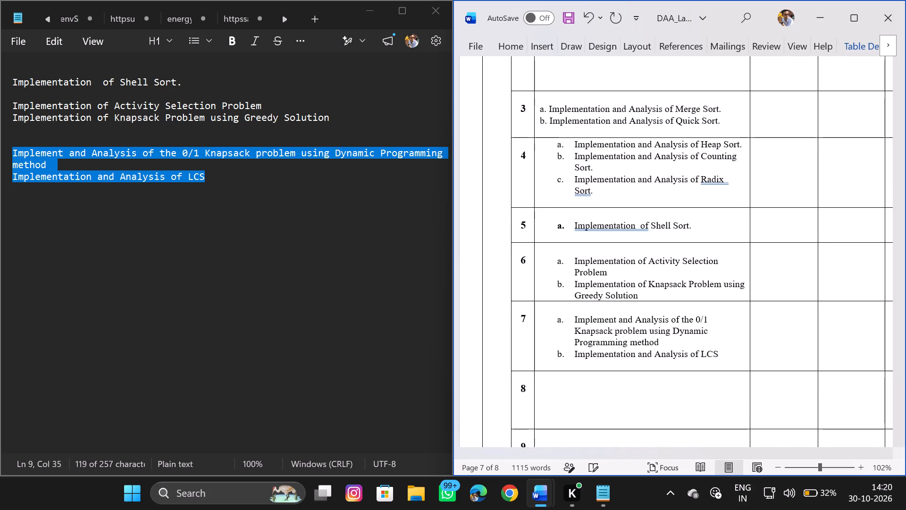
scroll(553, 143, "up", 1)
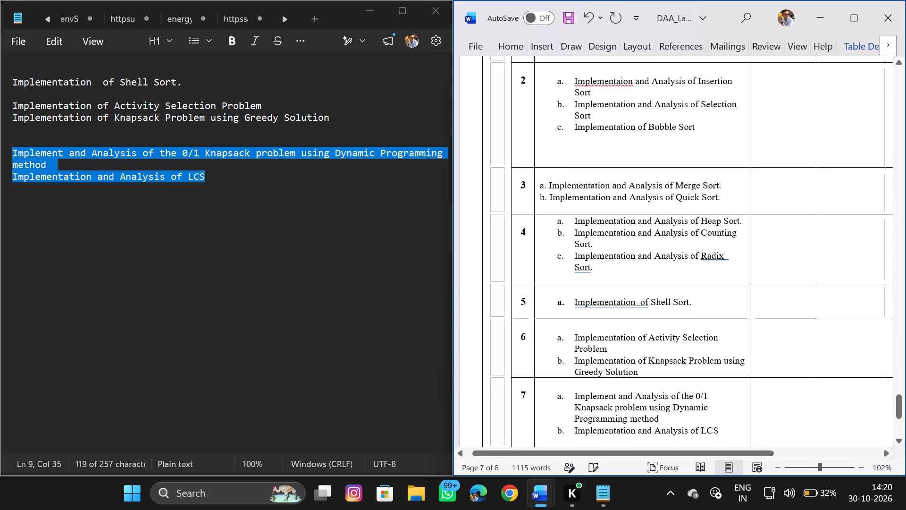
Delete two blank lines below the Insertion, Selection and Bubble Sort titles in row 2 of the INDEX table.
left_click(555, 161)
key("BackSpace")
key("BackSpace")
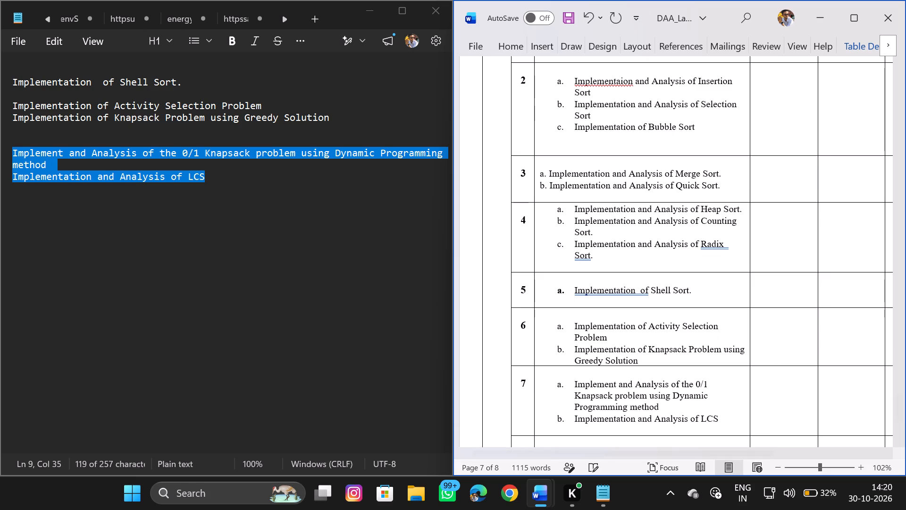
Copy the Kruskal's and Prim's algorithm titles from row 8 of the full experiment list into Notepad, below the LCS line.
scroll(555, 161, "down", 1)
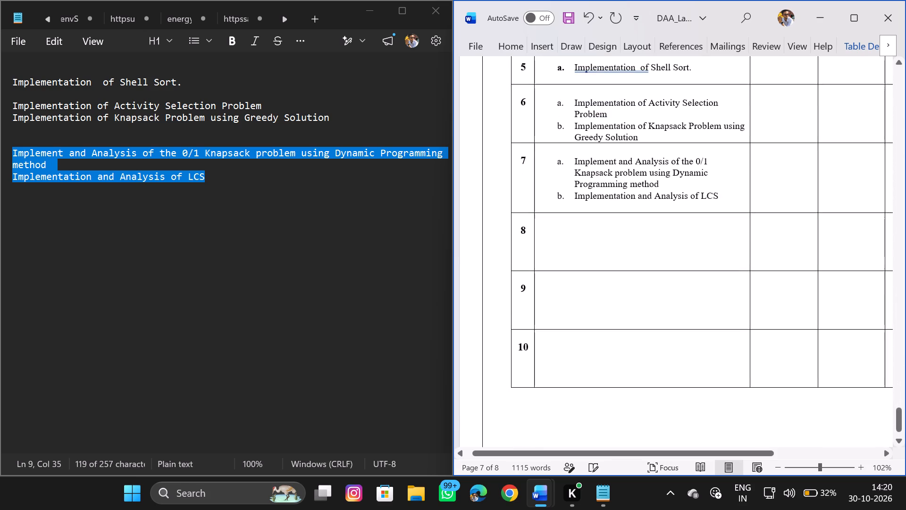
scroll(555, 161, "down", 1)
scroll(555, 161, "up", 3)
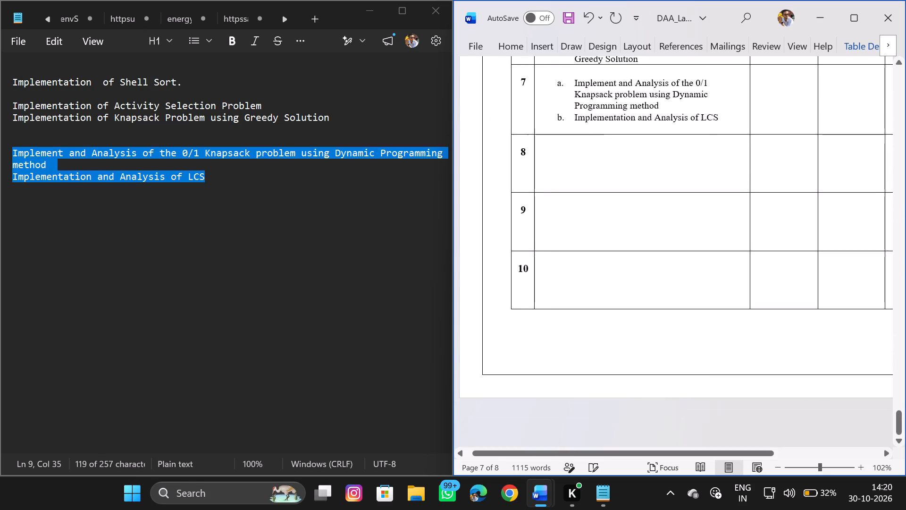
scroll(555, 161, "up", 6)
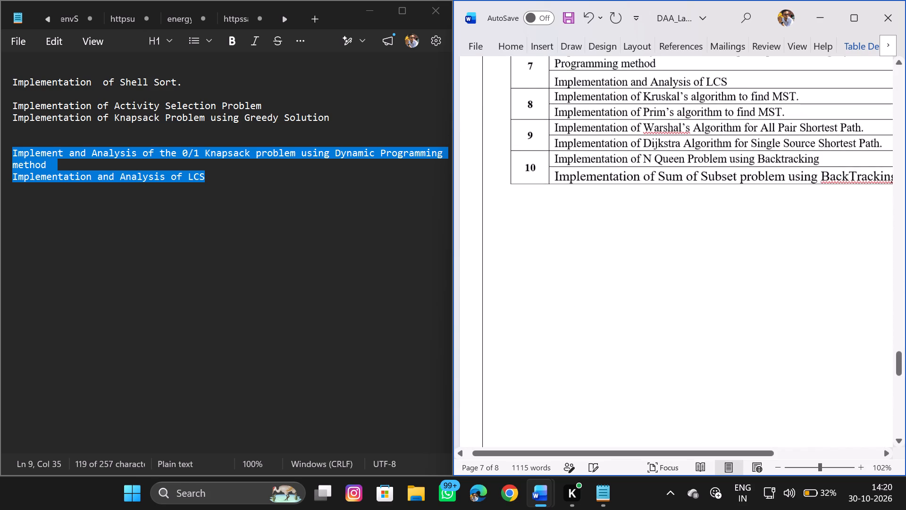
scroll(555, 161, "up", 1)
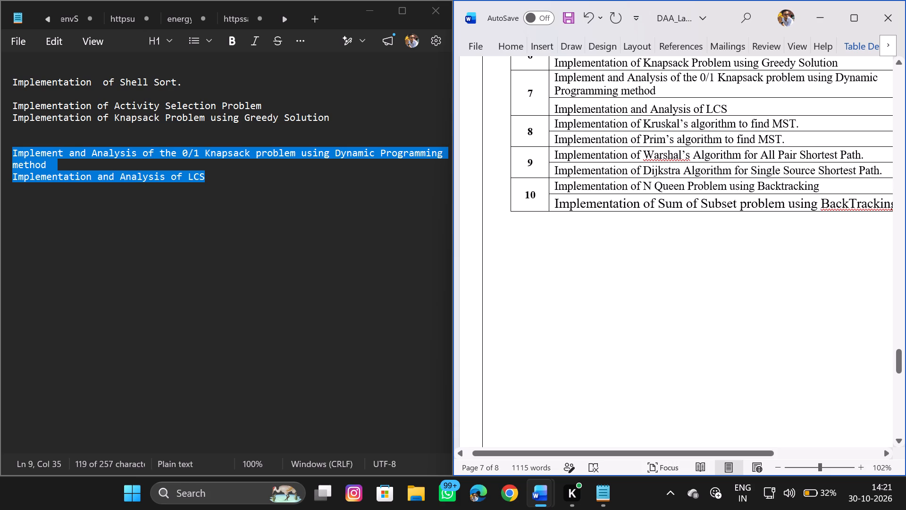
left_click(554, 126)
left_click_drag(554, 126, 880, 140)
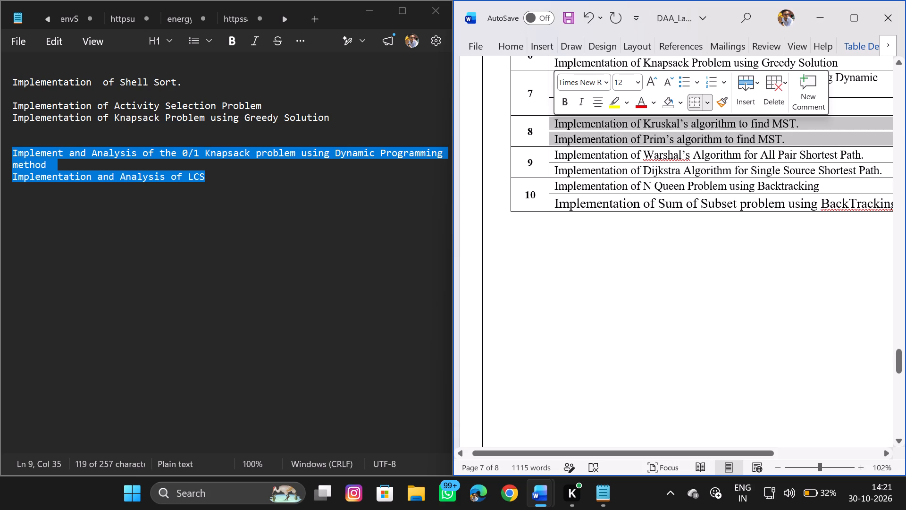
left_click_drag(880, 140, 891, 140)
key("ctrl+c")
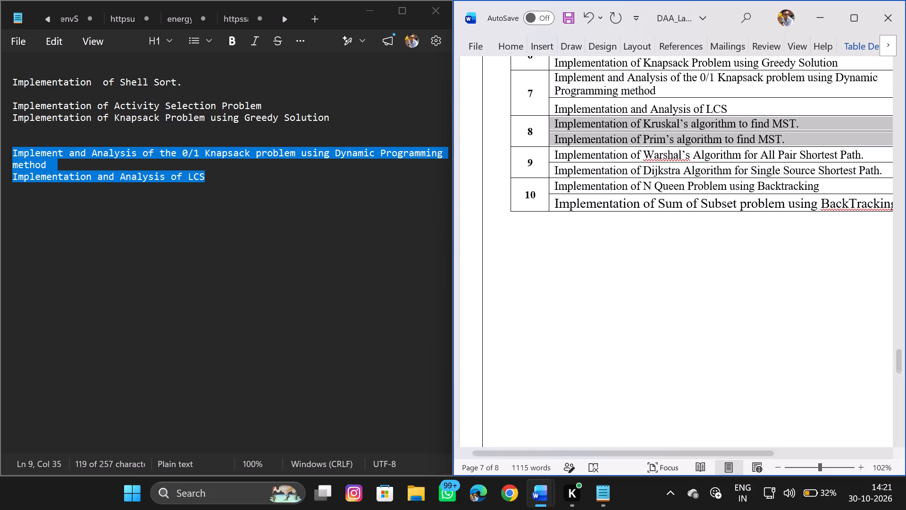
left_click(181, 283)
key("Return")
key("Return")
key("ctrl+v")
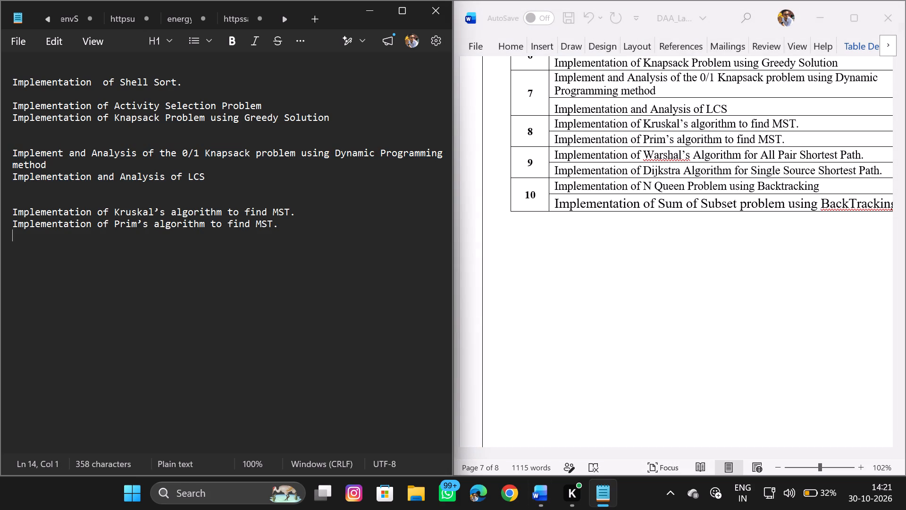
Copy the Kruskal's and Prim's titles from Notepad into row 8 of the Word INDEX table as a lettered list starting at a.
left_click_drag(294, 220, 14, 204)
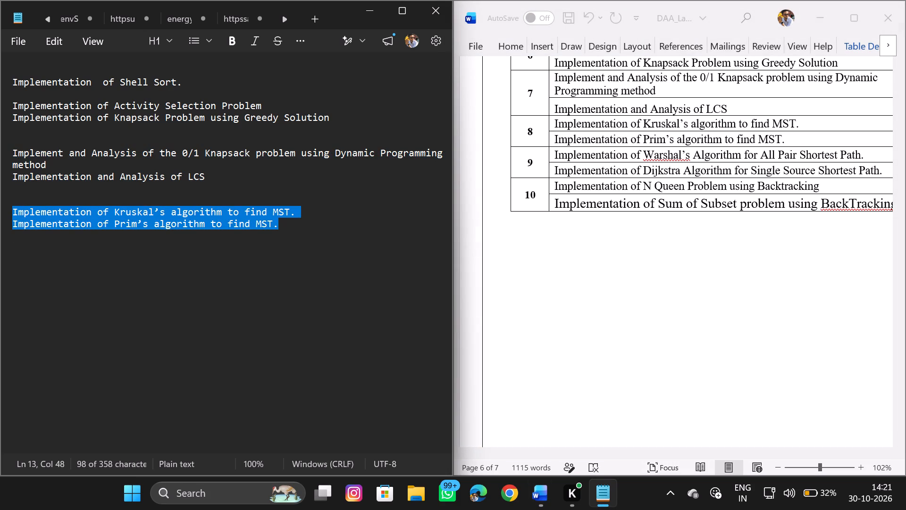
key("ctrl+c")
scroll(648, 263, "down", 4)
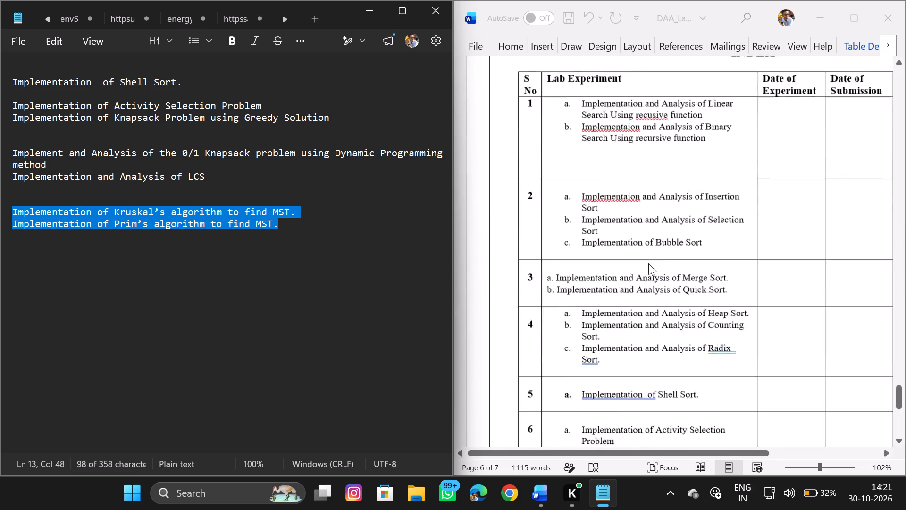
scroll(648, 263, "down", 1)
scroll(648, 263, "up", 1)
left_click(607, 186)
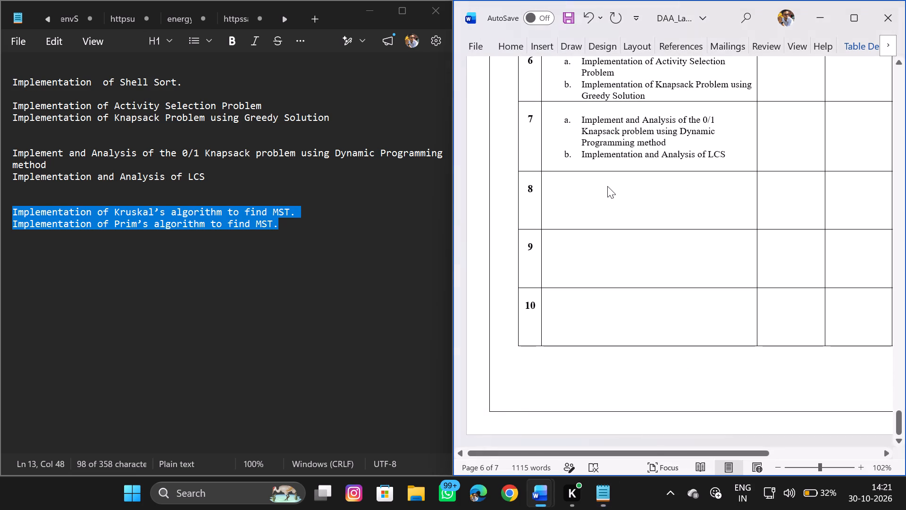
left_click(605, 186)
type("a.")
key("space")
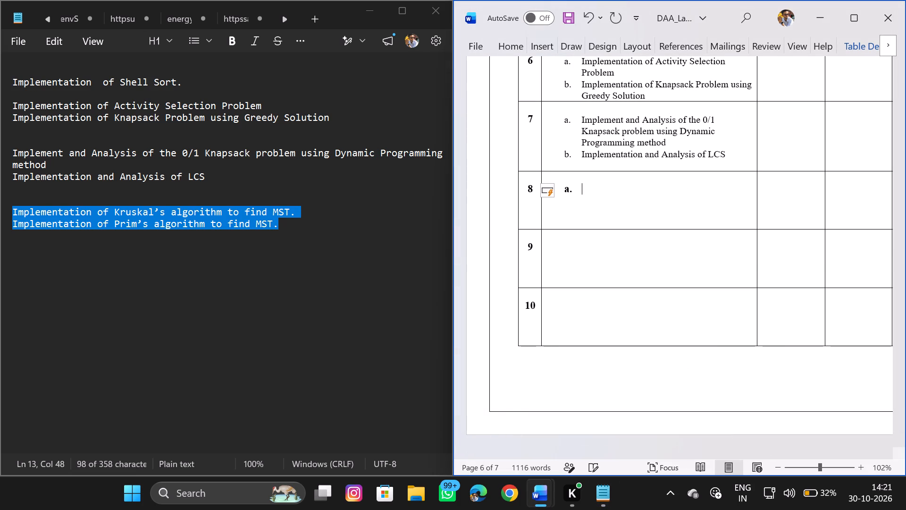
key("ctrl+v")
Remove bold from the Kruskal's and Prim's titles in row 8 of the INDEX table and set their font size to 10.
left_click_drag(656, 228, 569, 206)
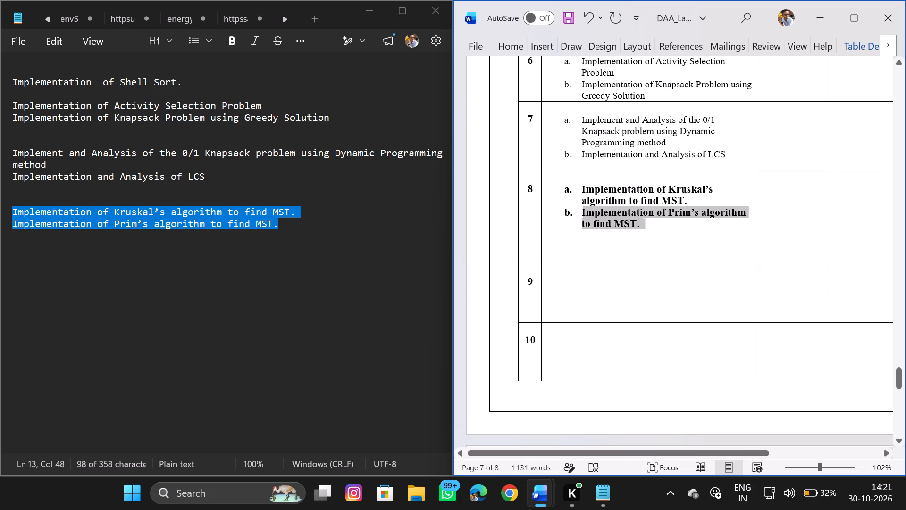
left_click_drag(569, 206, 554, 192)
left_click(568, 168)
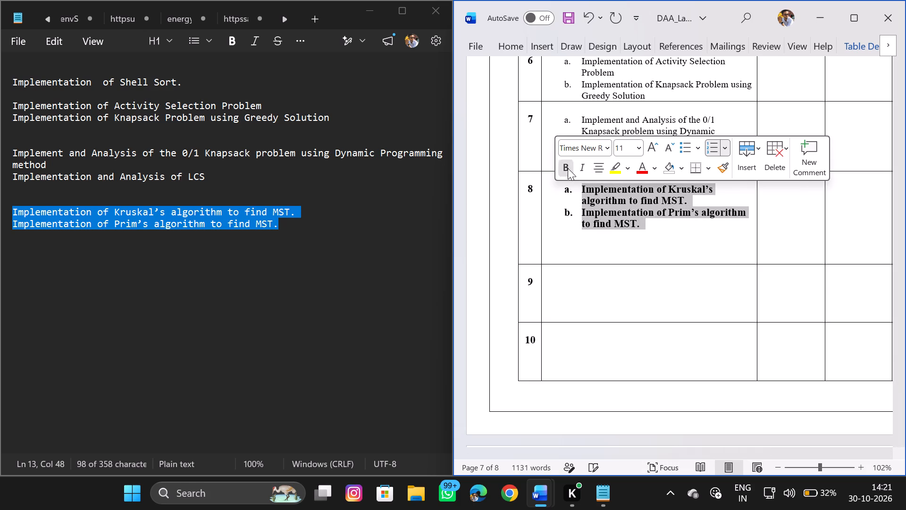
left_click(639, 149)
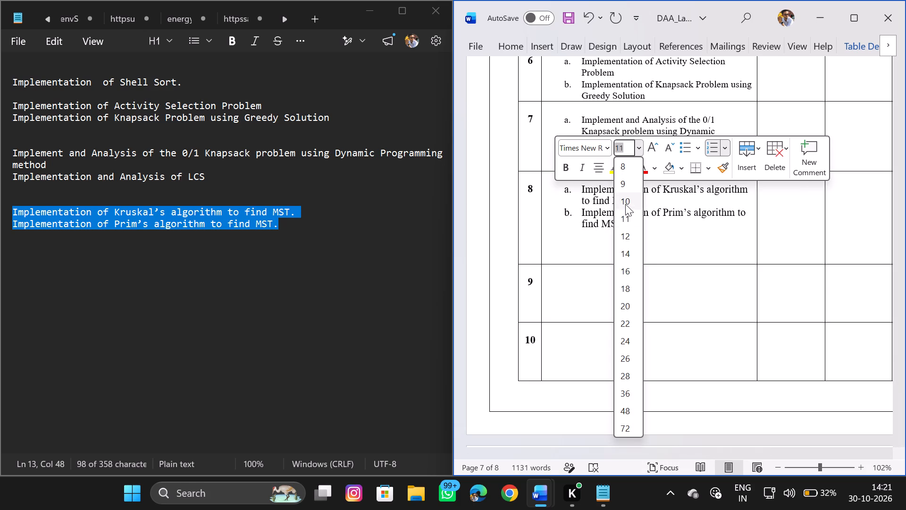
left_click(625, 204)
Delete the three blank lines below the Prim's algorithm title in row 8 of the INDEX table.
left_click(592, 244)
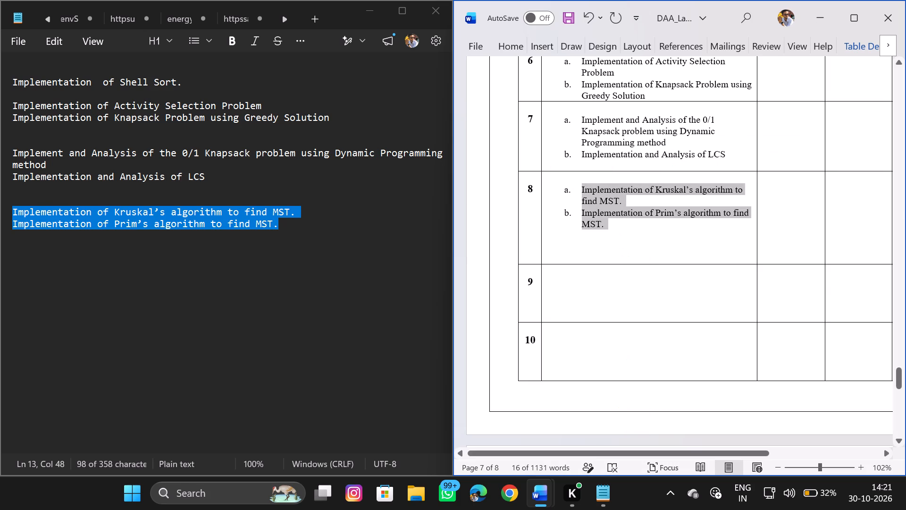
left_click(568, 258)
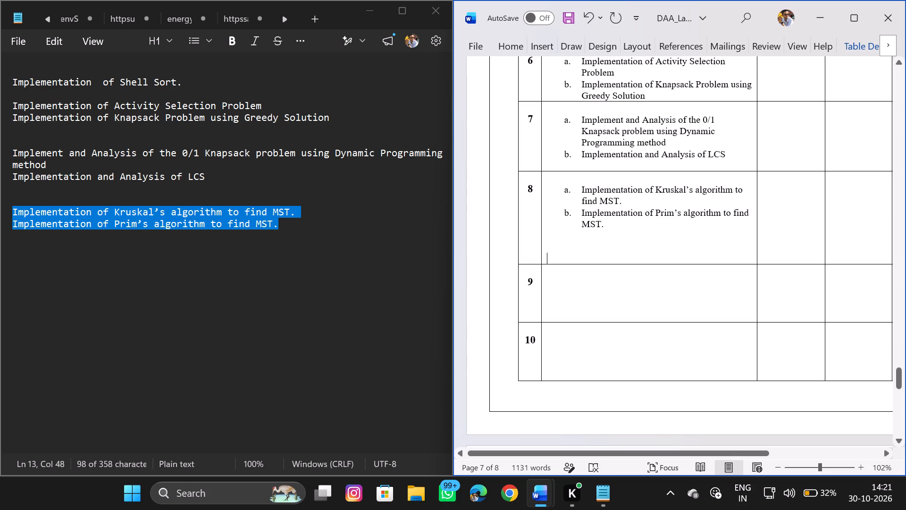
key("BackSpace")
key("BackSpace")
key("BackSpace")
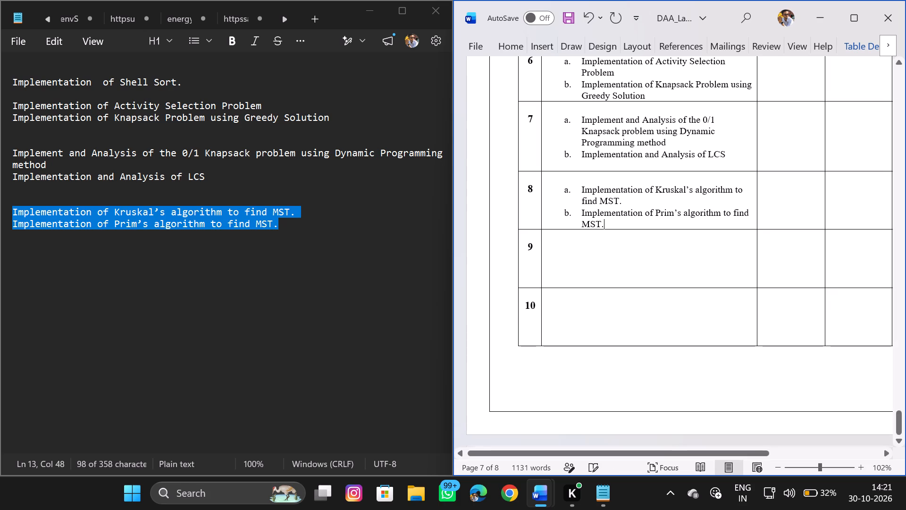
Copy the four titles in rows 9 and 10 of the full experiment list into Notepad, below the Prim's algorithm line.
scroll(608, 145, "up", 5)
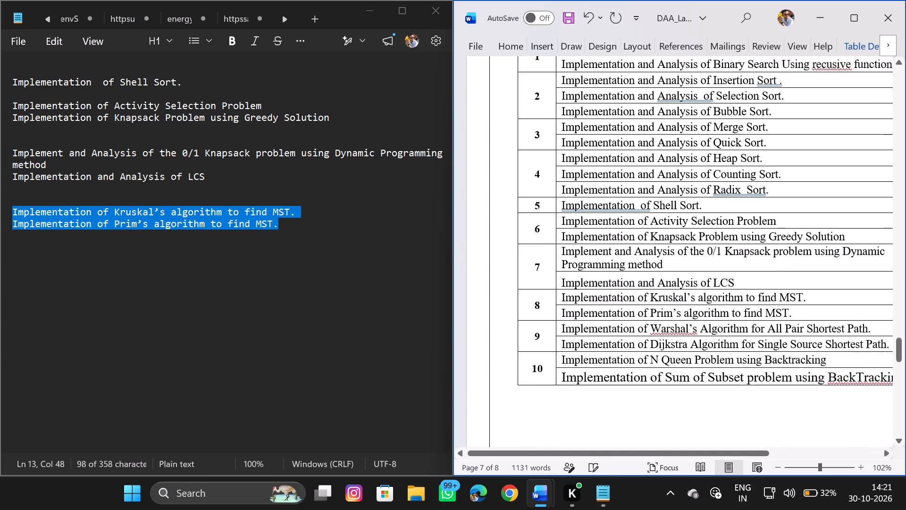
scroll(608, 145, "up", 1)
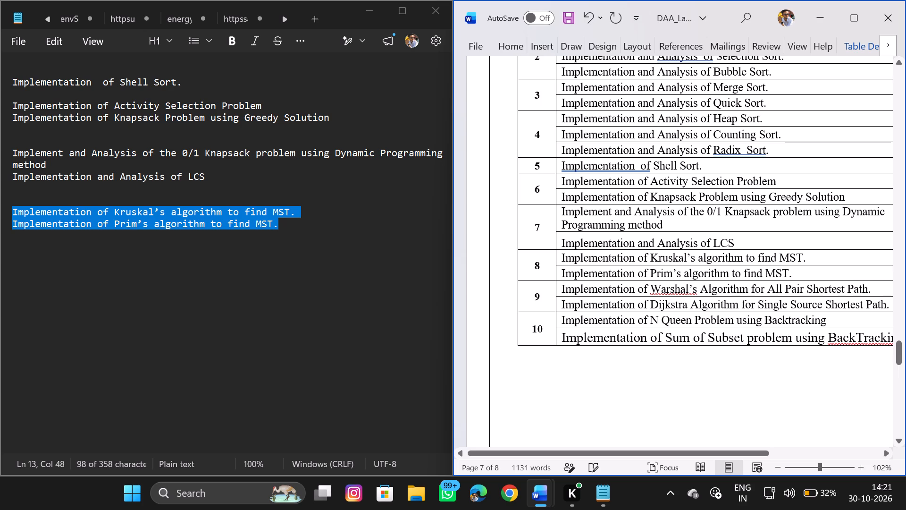
left_click_drag(562, 285, 684, 315)
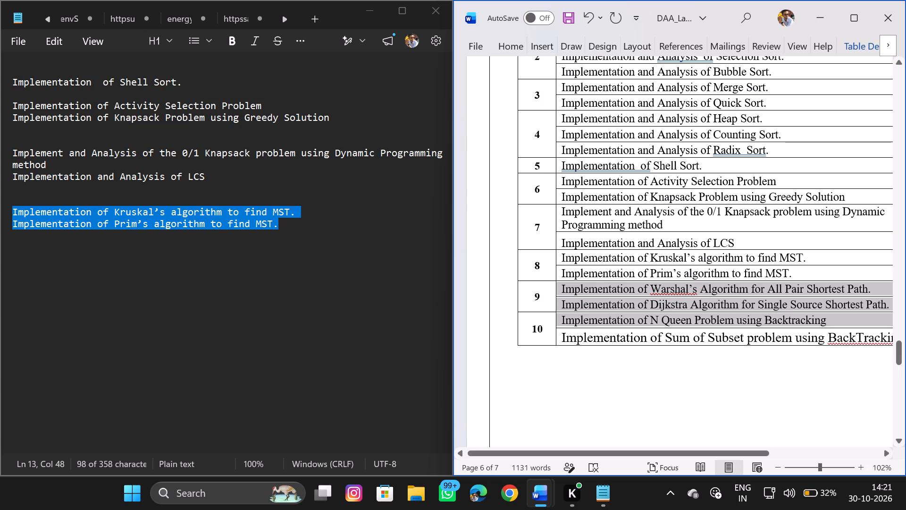
left_click_drag(684, 315, 706, 335)
key("ctrl+c")
left_click(186, 291)
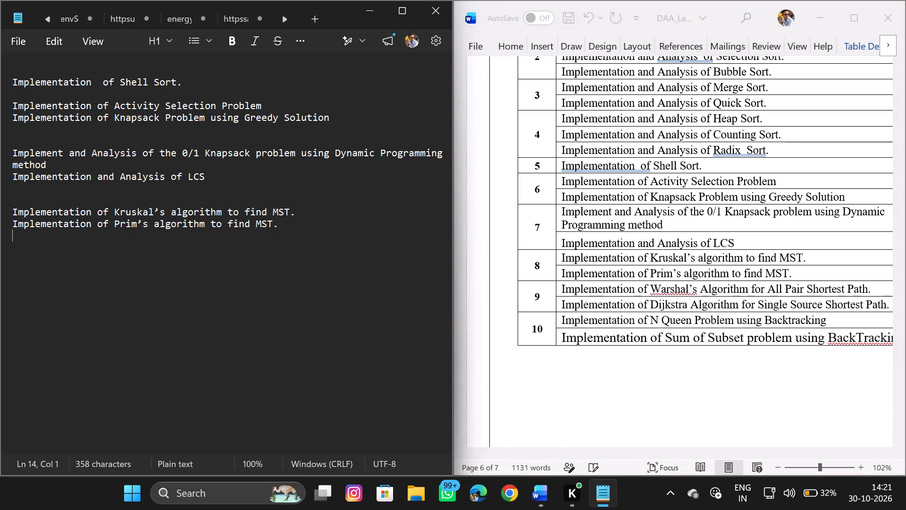
key("Return")
key("Return")
key("ctrl+v")
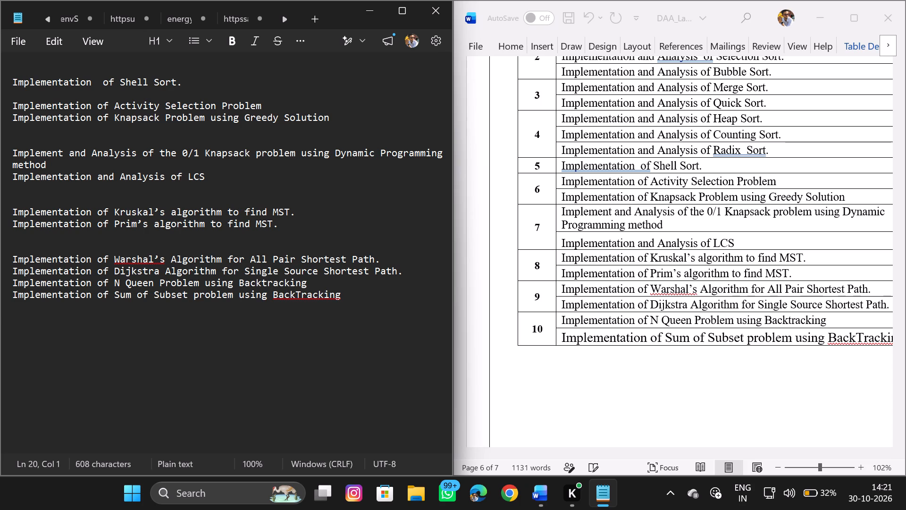
Copy the Warshal's and Dijkstra titles from Notepad into row 9 of the Word INDEX table as a lettered list starting at a.
left_click_drag(9, 254, 102, 258)
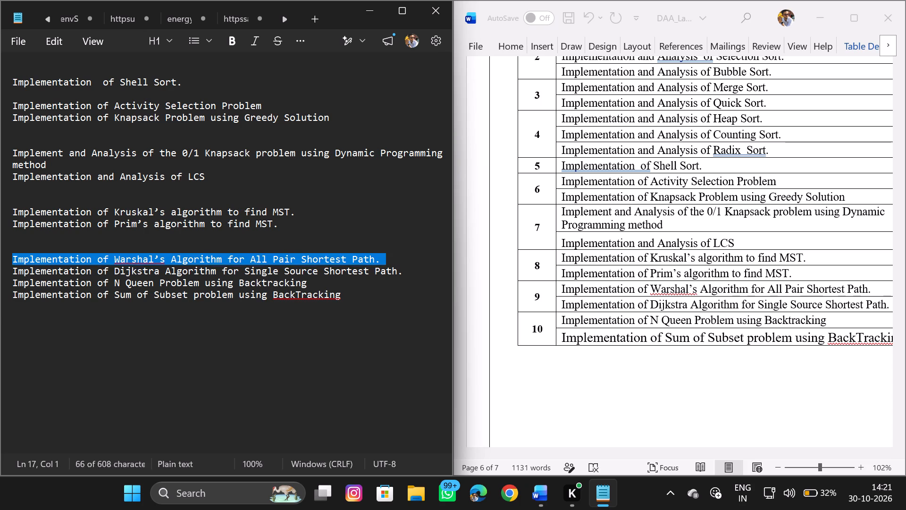
left_click_drag(102, 258, 312, 271)
key("ctrl+c")
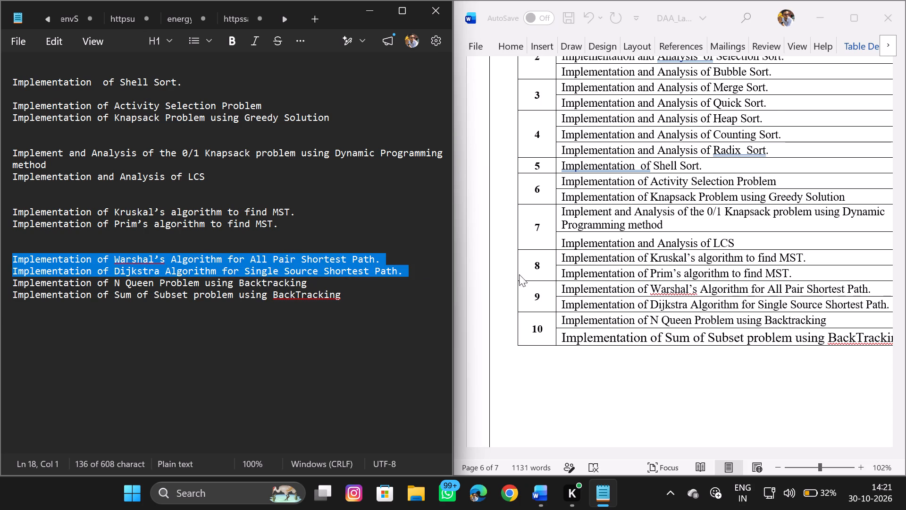
scroll(772, 309, "down", 5)
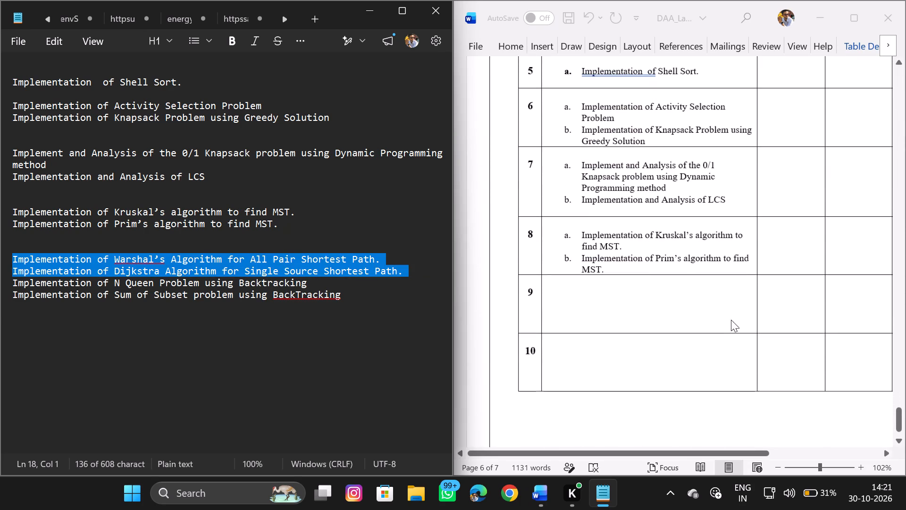
left_click(686, 303)
left_click(653, 281)
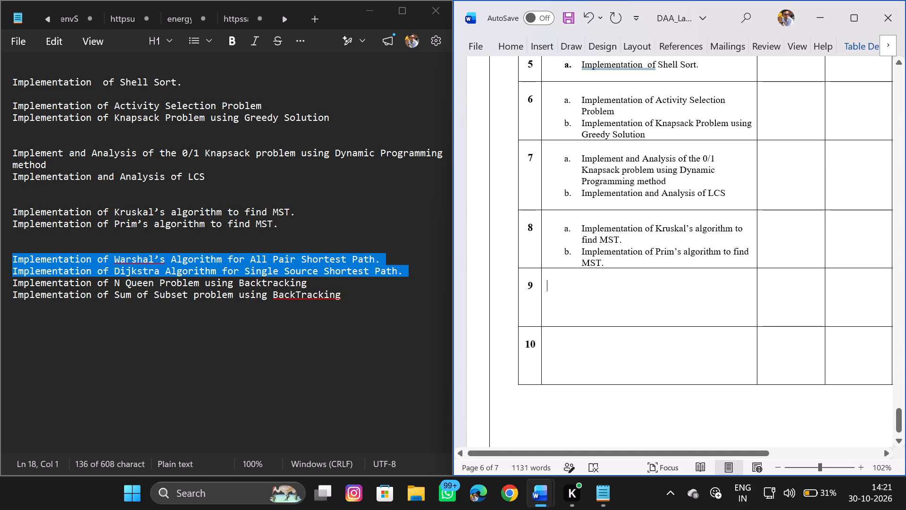
type("a.")
key("space")
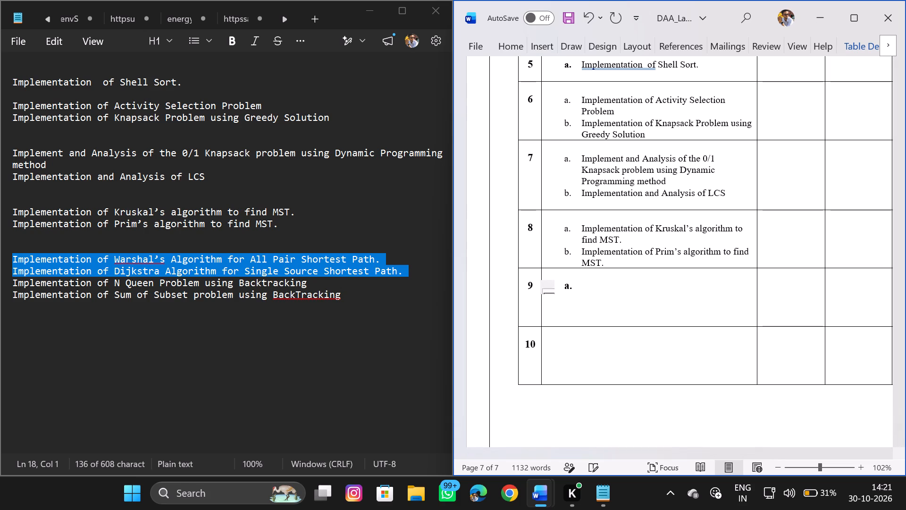
key("ctrl+v")
Remove bold from the Warshal's and Dijkstra titles in row 9 of the INDEX table and set their font size to 10.
left_click_drag(609, 338, 562, 289)
left_click(568, 267)
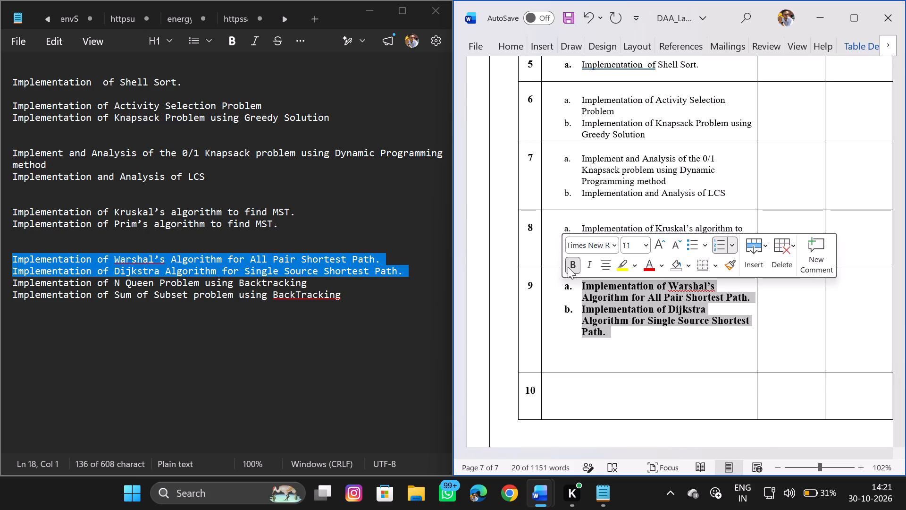
left_click(648, 241)
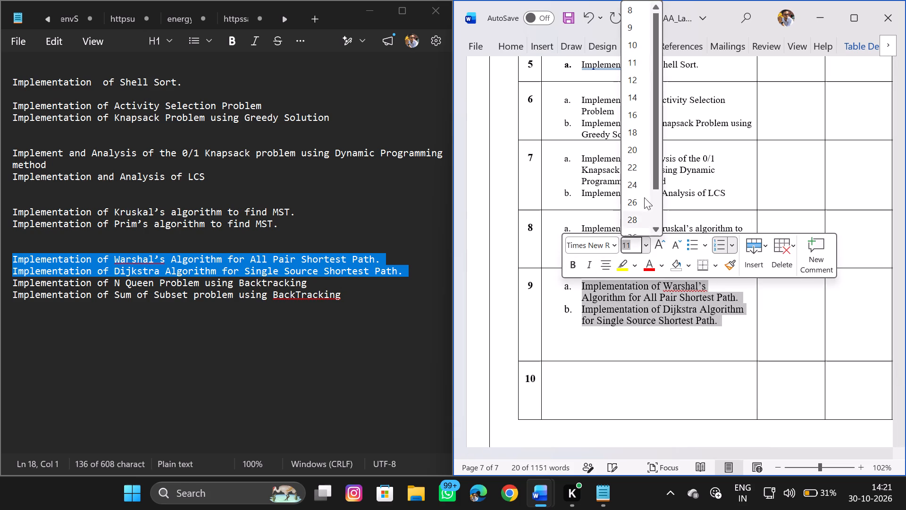
left_click(631, 50)
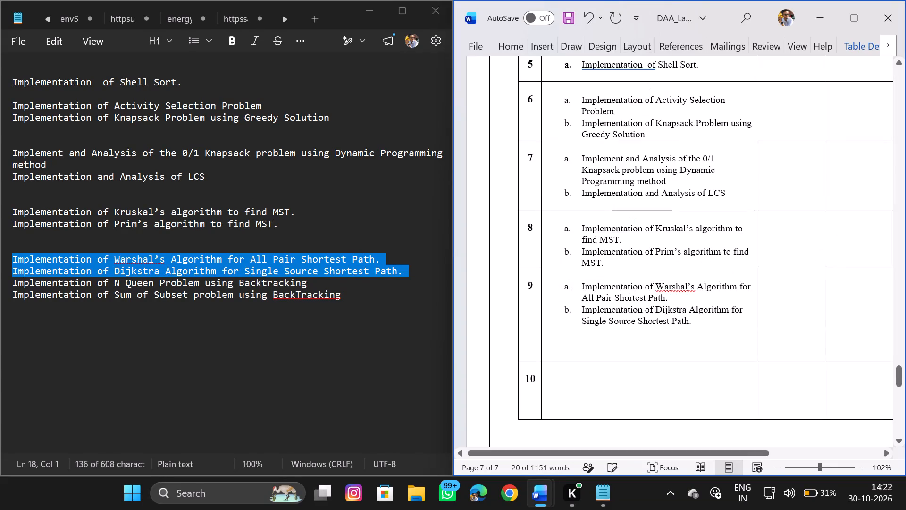
Delete two blank lines below the Dijkstra title in row 9 of the INDEX table.
left_click(588, 346)
left_click(570, 353)
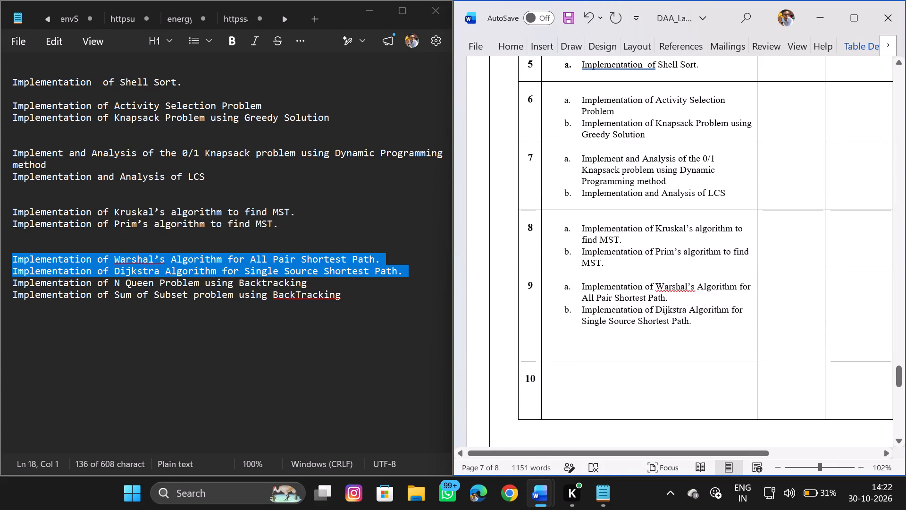
key("BackSpace")
key("BackSpace")
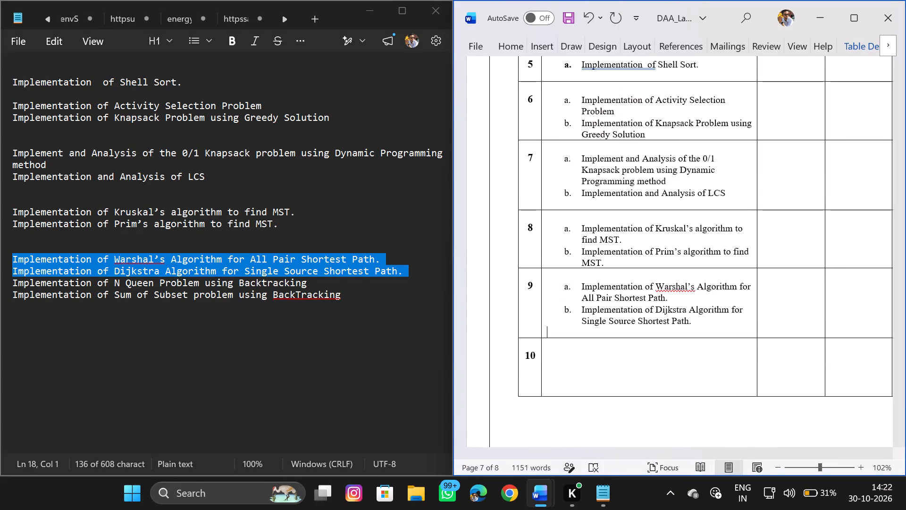
Copy the N Queen and Sum of Subset titles from Notepad into row 10 of the Word INDEX table as a lettered list starting at a.
left_click_drag(12, 284, 84, 317)
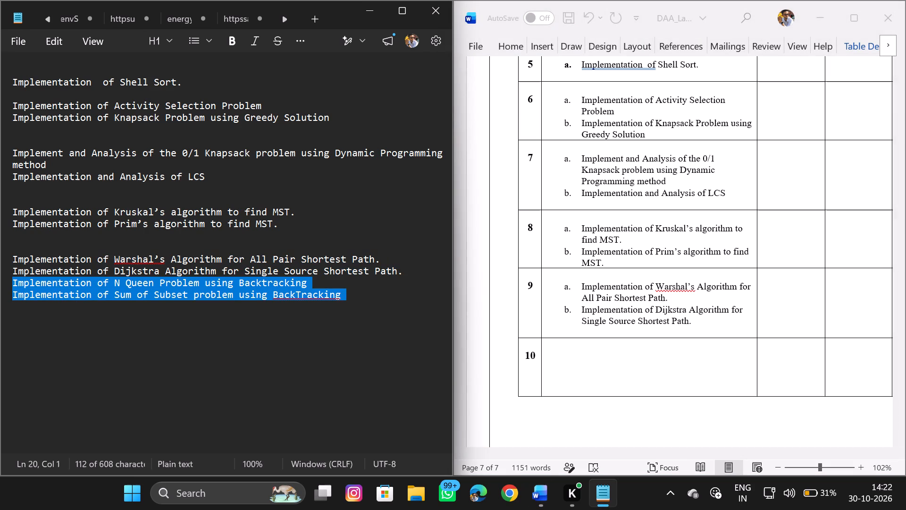
key("ctrl+c")
left_click(592, 350)
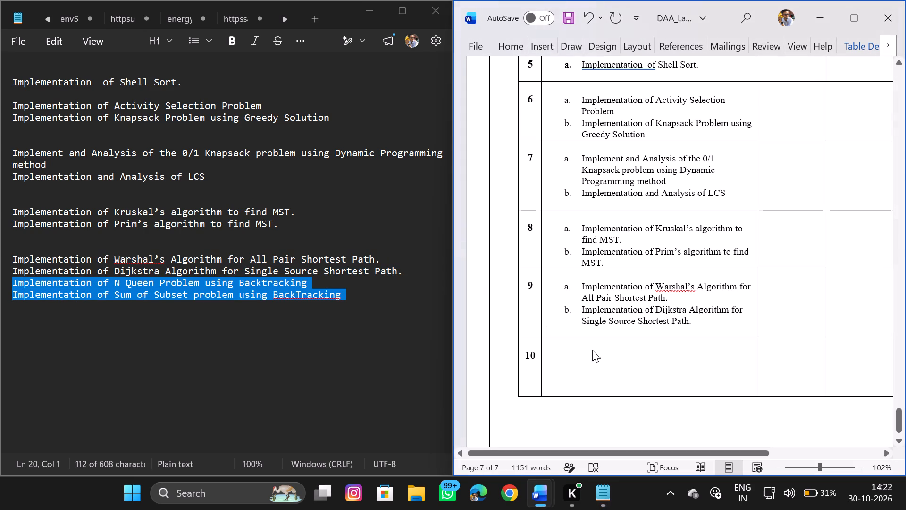
left_click(579, 350)
key("a")
key("period")
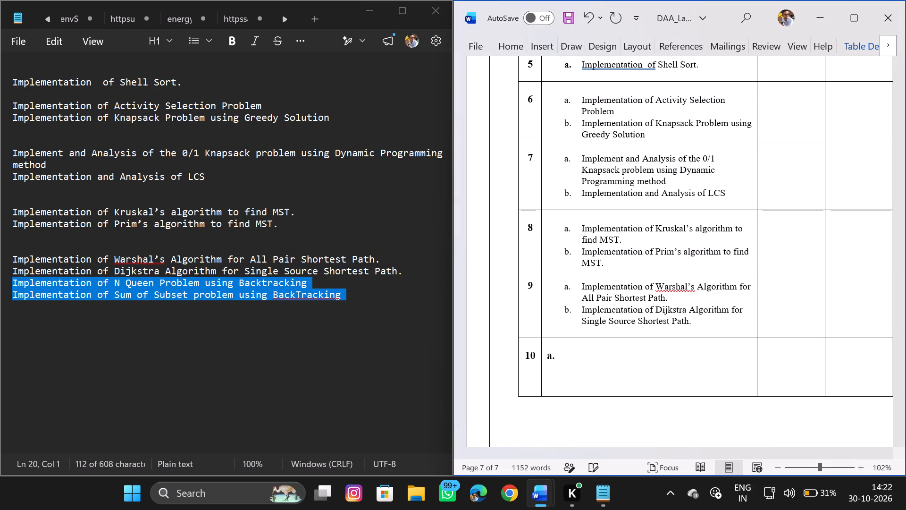
key("Return")
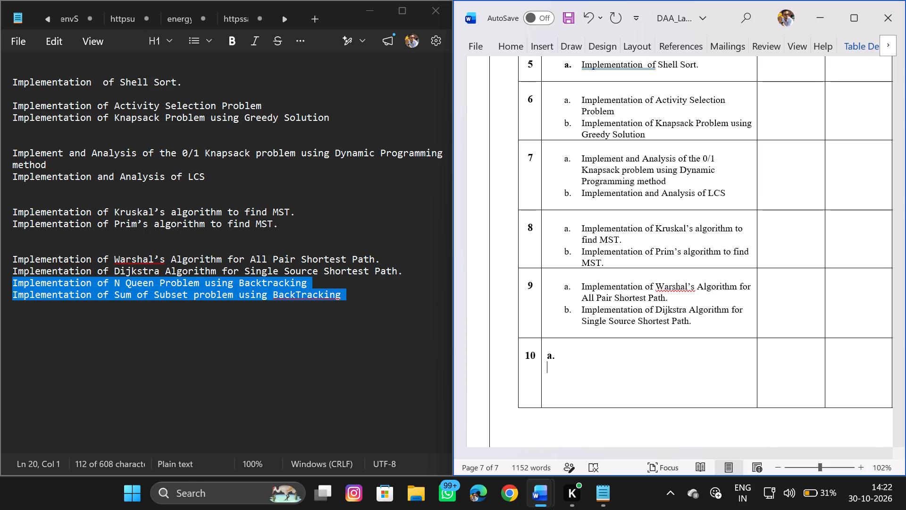
key("BackSpace")
key("BackSpace")
key("BackSpace")
type("a.")
key("BackSpace")
key("Return")
key("BackSpace")
key("BackSpace")
type("a.")
key("space")
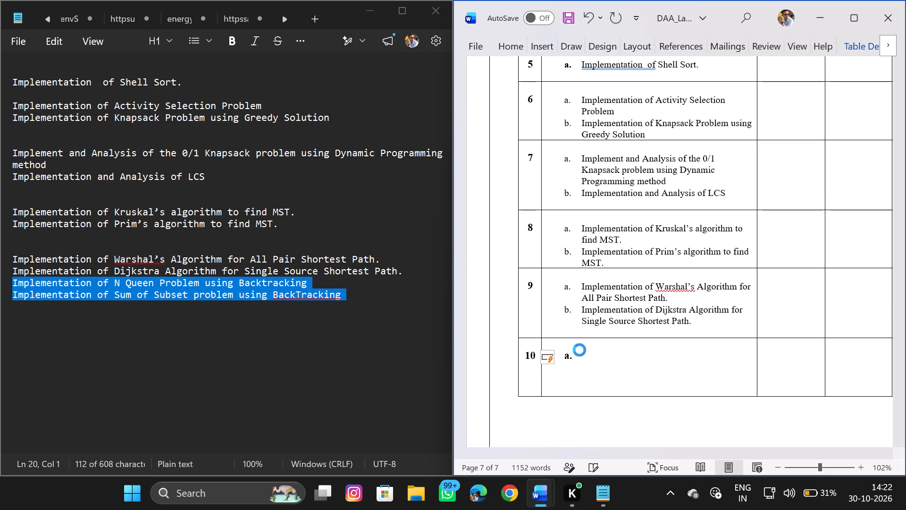
key("ctrl+v")
Remove bold from the N Queen and Sum of Subset titles in row 10 of the INDEX table and set their font size to 10.
left_click_drag(719, 391, 605, 353)
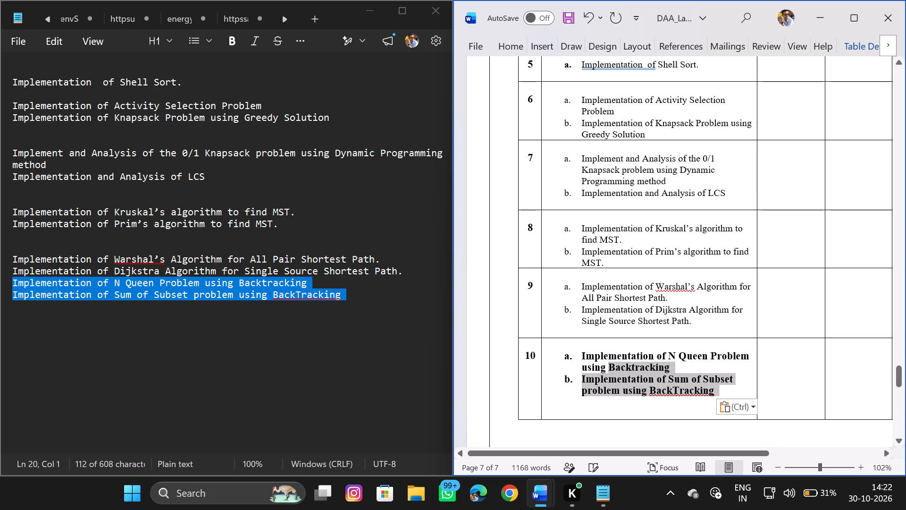
left_click_drag(605, 353, 596, 353)
left_click(604, 331)
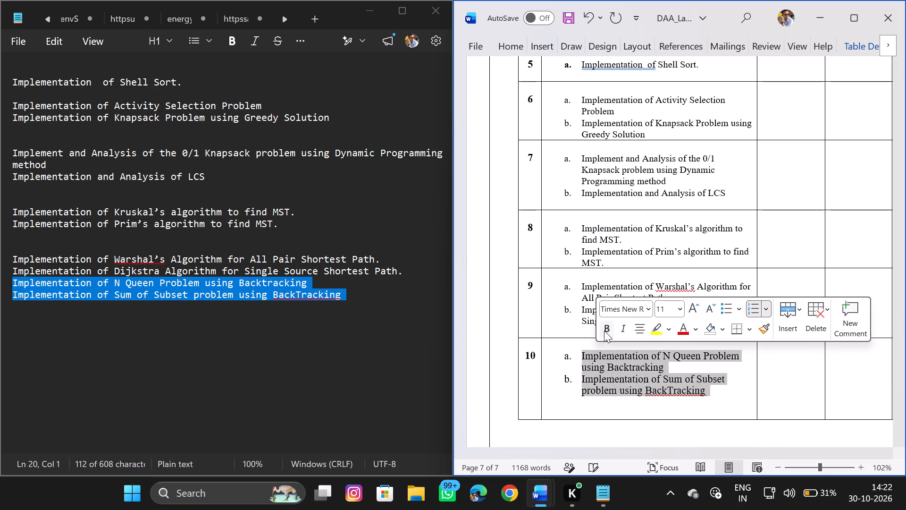
left_click(681, 307)
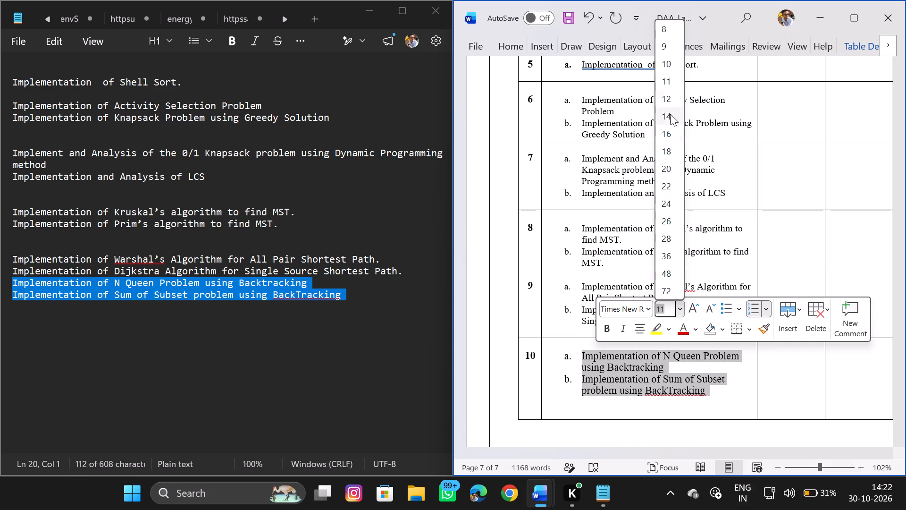
left_click(668, 68)
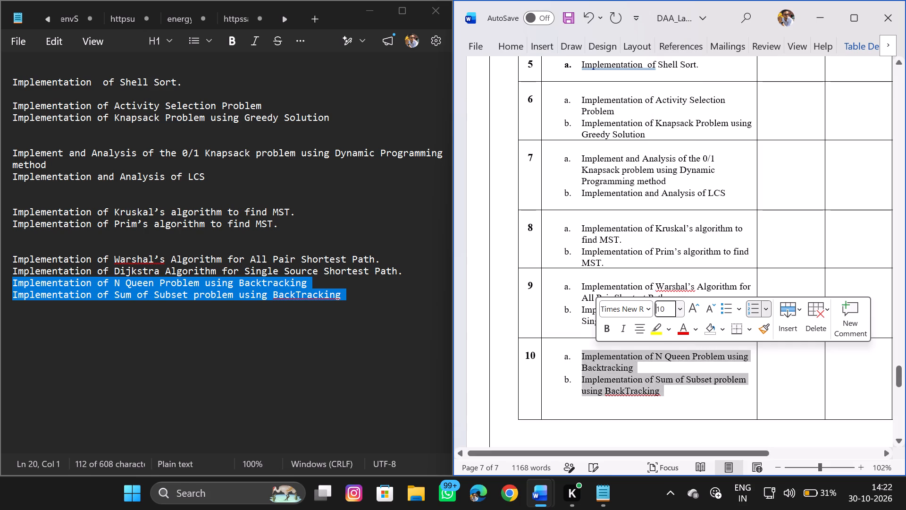
Review the filled INDEX table across all its columns and rows, down to where row 10 continues on the following page.
scroll(637, 163, "up", 6)
scroll(637, 163, "down", 1)
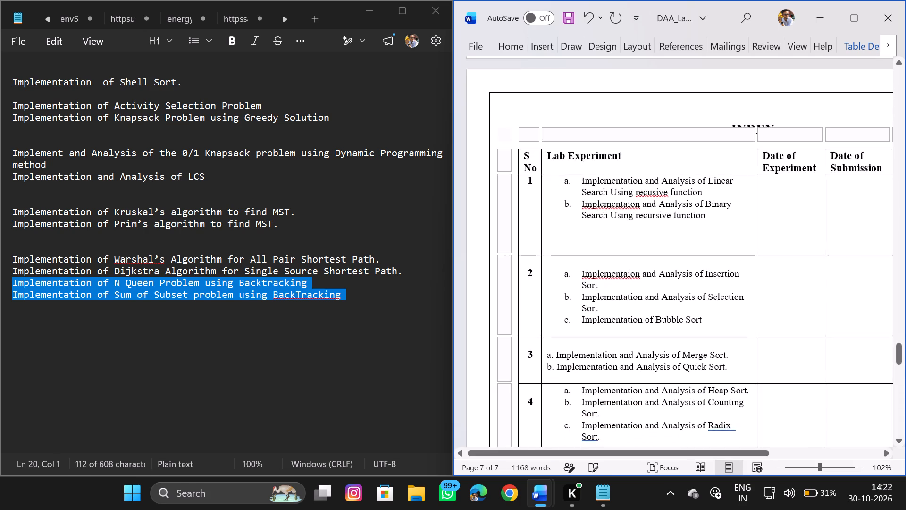
scroll(637, 163, "down", 1)
scroll(637, 163, "left", 1)
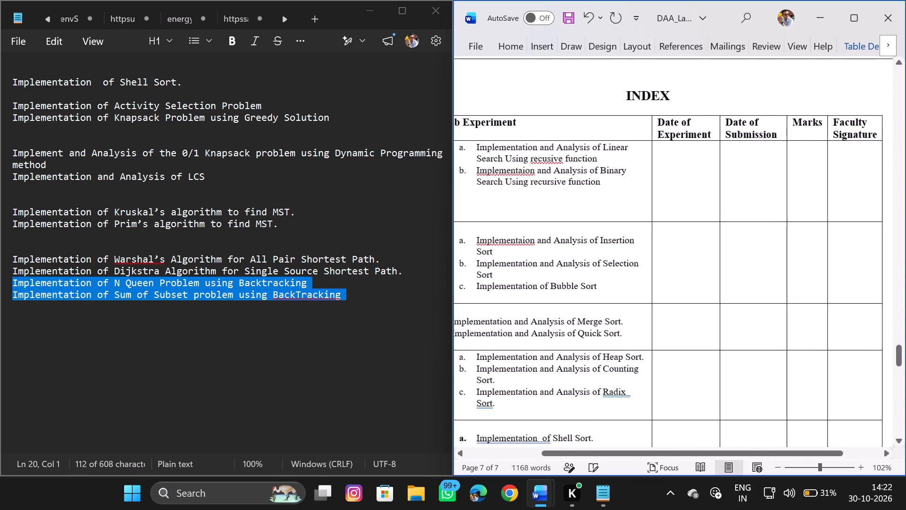
scroll(637, 163, "left", 2)
scroll(637, 163, "down", 3)
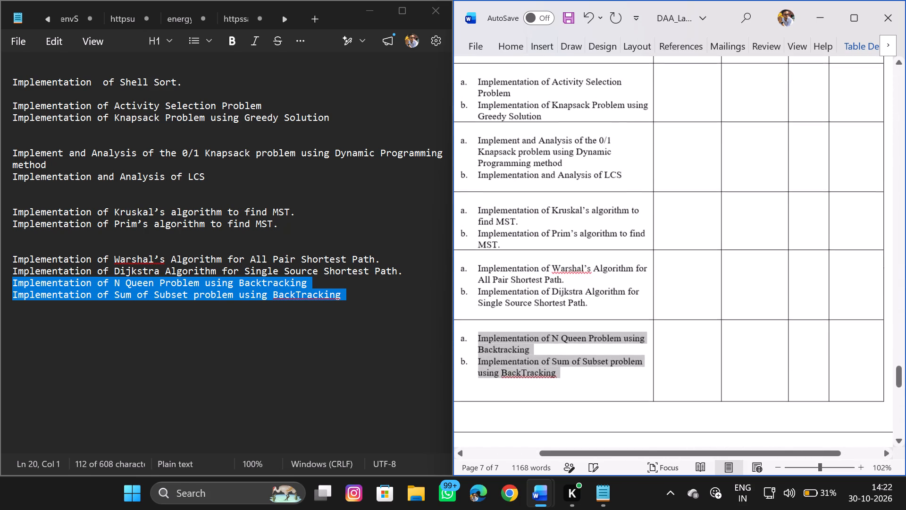
scroll(637, 163, "down", 1)
scroll(634, 253, "down", 1)
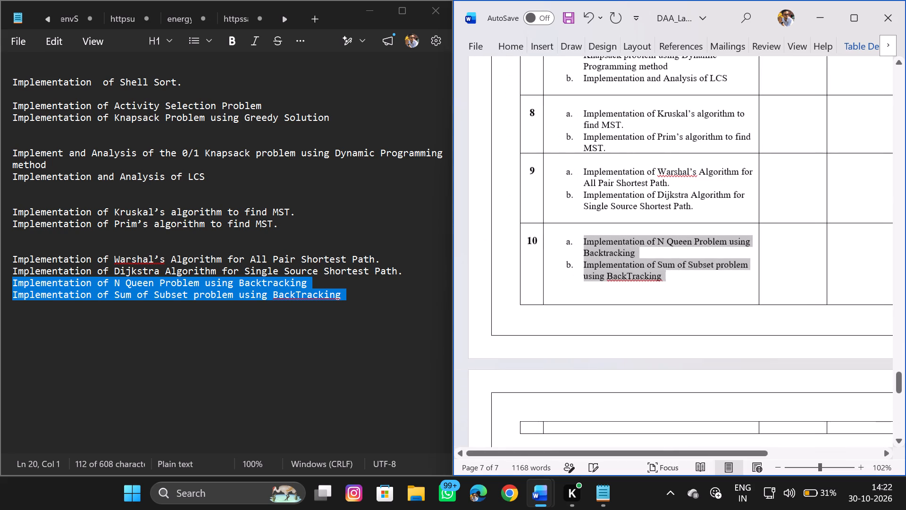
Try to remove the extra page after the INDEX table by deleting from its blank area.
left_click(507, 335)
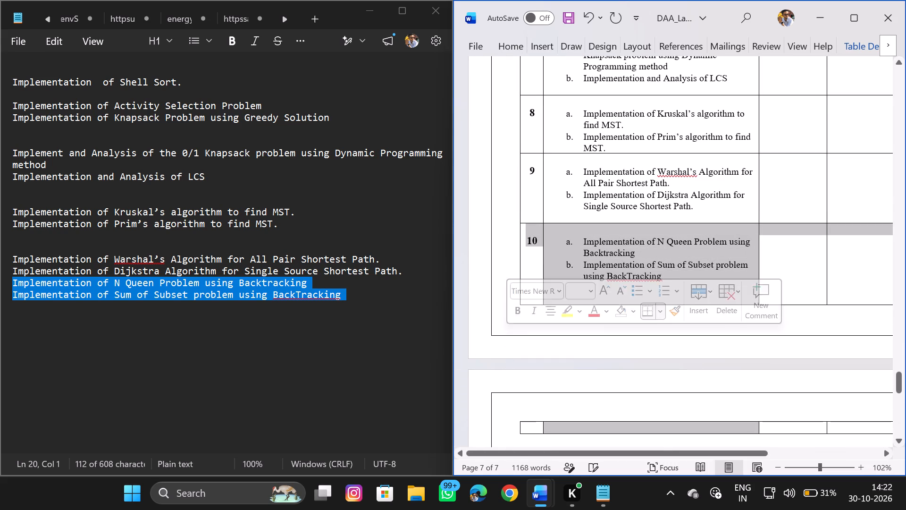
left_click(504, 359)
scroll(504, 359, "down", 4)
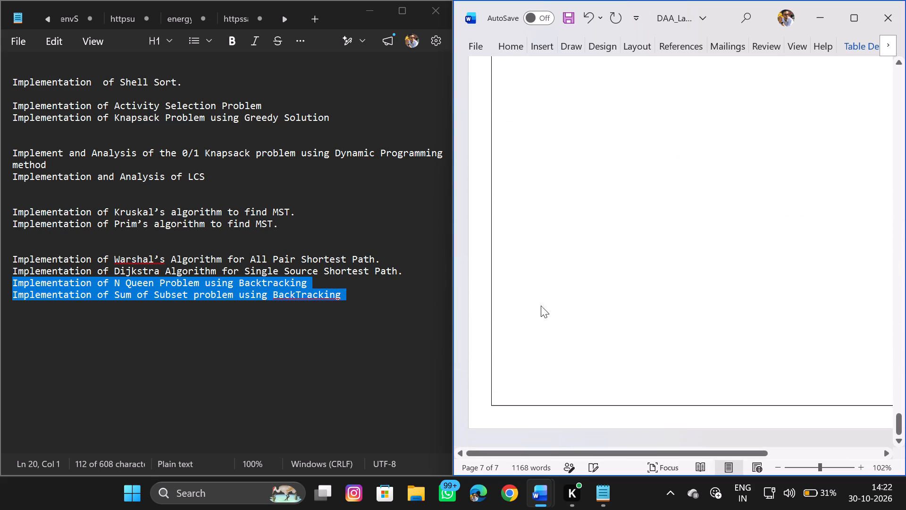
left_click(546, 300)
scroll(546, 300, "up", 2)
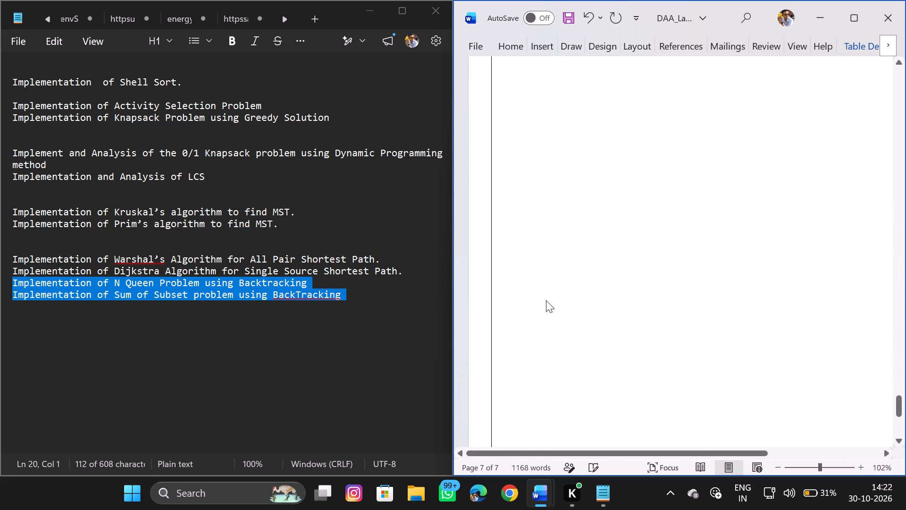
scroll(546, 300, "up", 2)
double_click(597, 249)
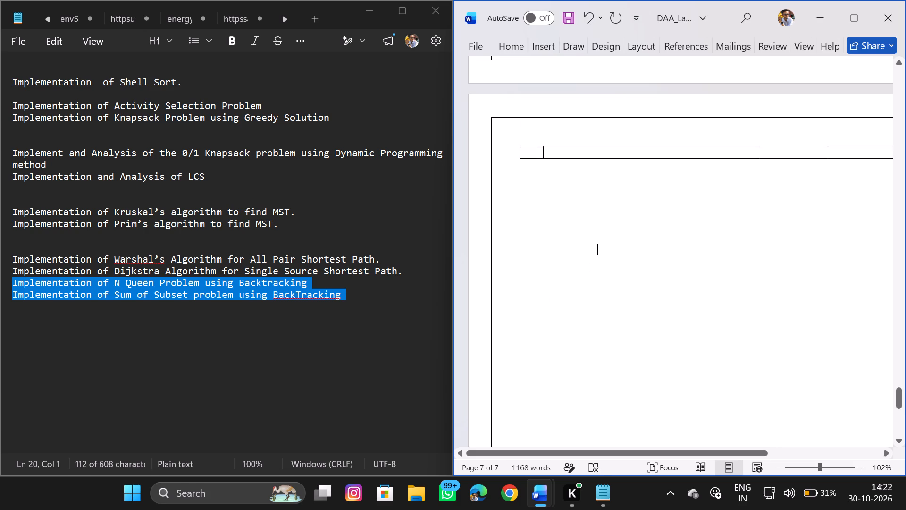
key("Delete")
Maximize the lab file's document window.
left_click(854, 19)
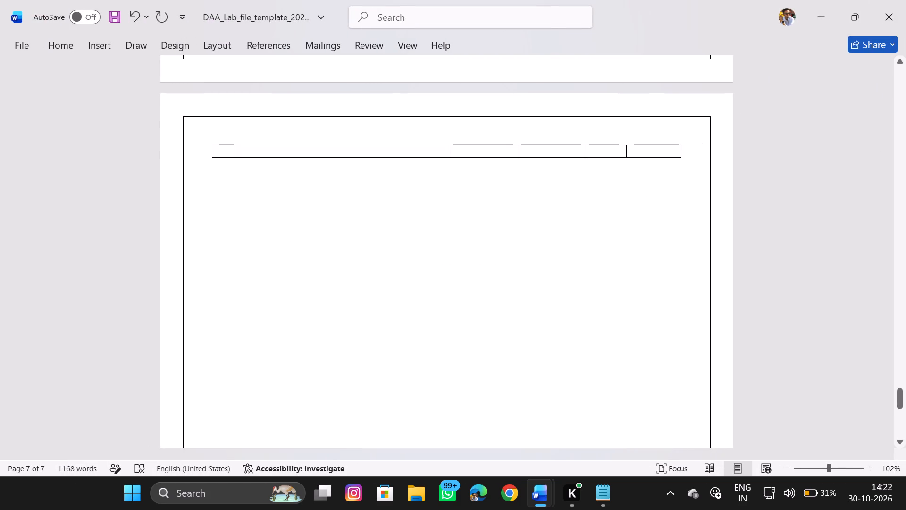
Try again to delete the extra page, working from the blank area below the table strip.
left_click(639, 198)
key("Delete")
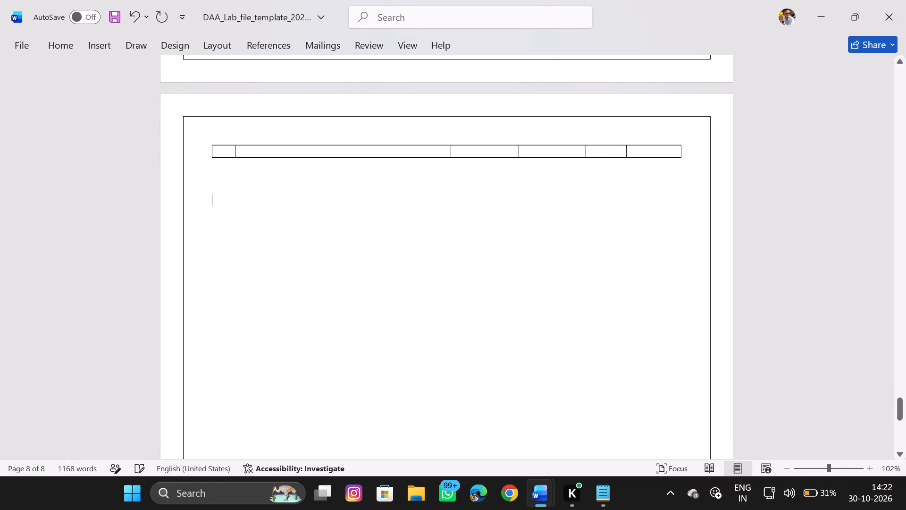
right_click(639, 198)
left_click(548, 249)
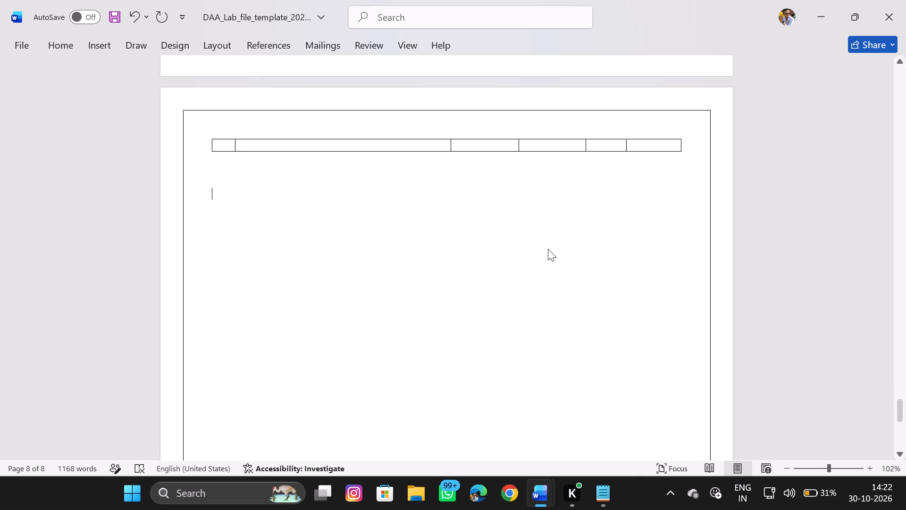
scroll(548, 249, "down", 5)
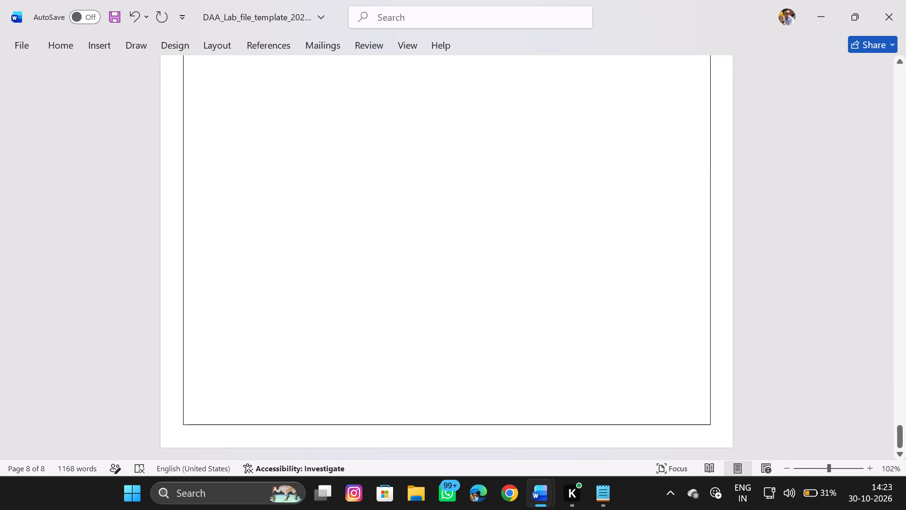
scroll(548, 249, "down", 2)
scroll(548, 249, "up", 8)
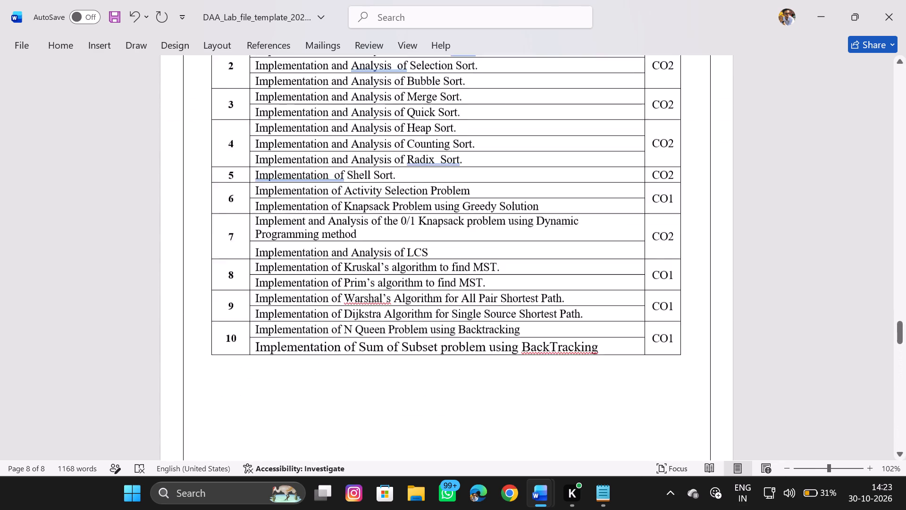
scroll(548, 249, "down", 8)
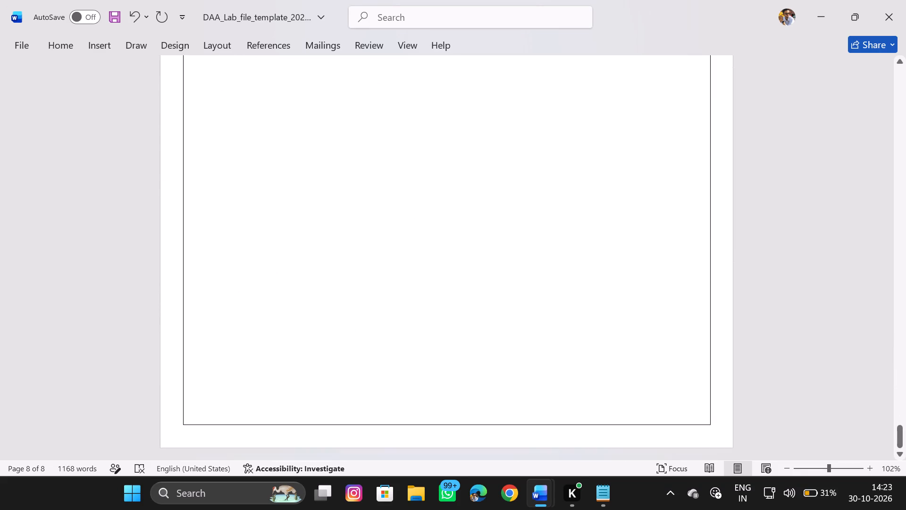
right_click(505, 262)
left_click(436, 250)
Delete the blank line of INDEX row 10 that spills over onto the last page.
scroll(436, 250, "up", 4)
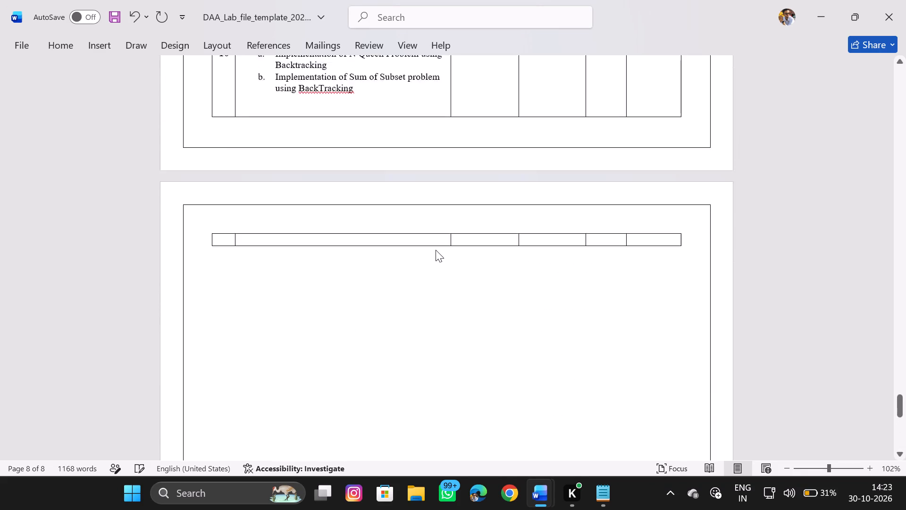
left_click(426, 267)
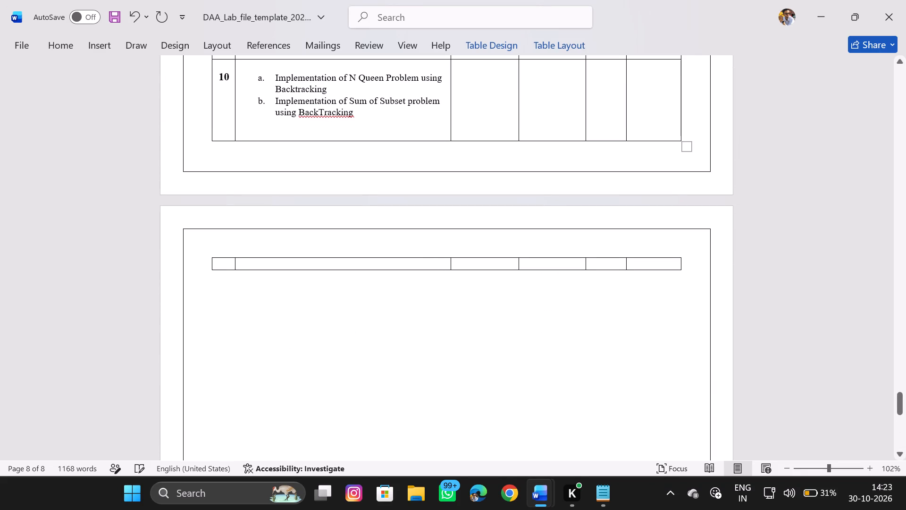
key("BackSpace")
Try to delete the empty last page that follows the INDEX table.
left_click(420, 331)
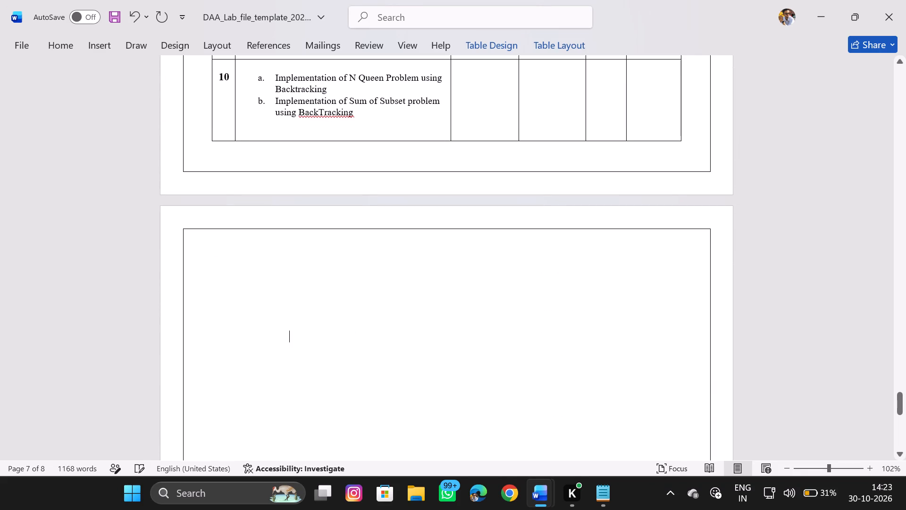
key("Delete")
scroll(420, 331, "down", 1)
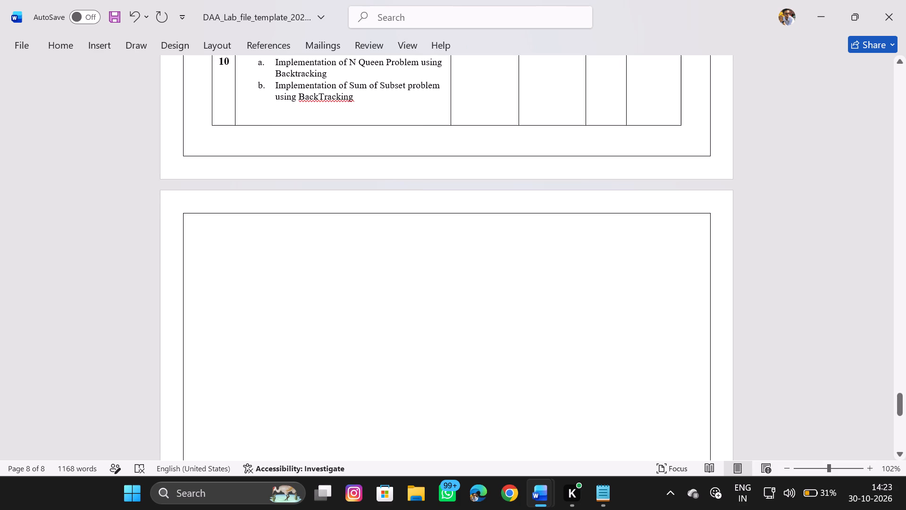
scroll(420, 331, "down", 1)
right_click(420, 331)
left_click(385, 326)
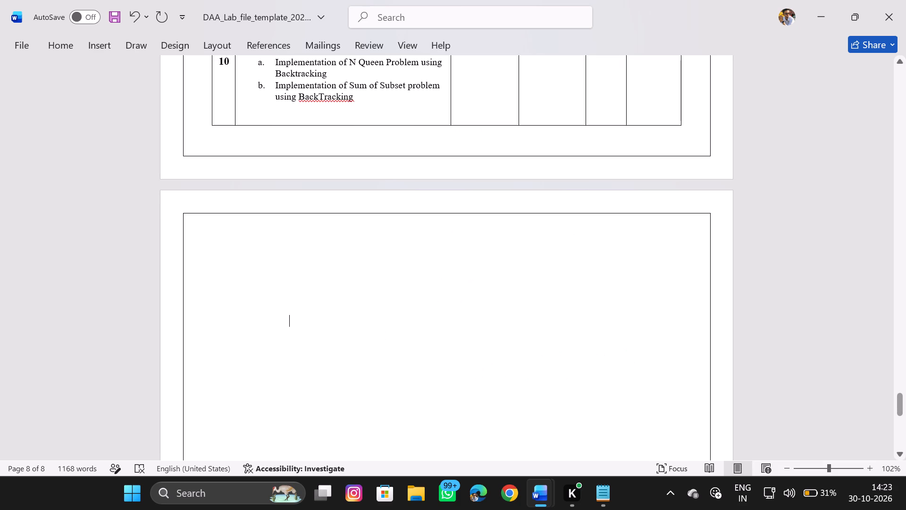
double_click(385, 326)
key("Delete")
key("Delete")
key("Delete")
Save the changes to the lab file.
left_click(110, 22)
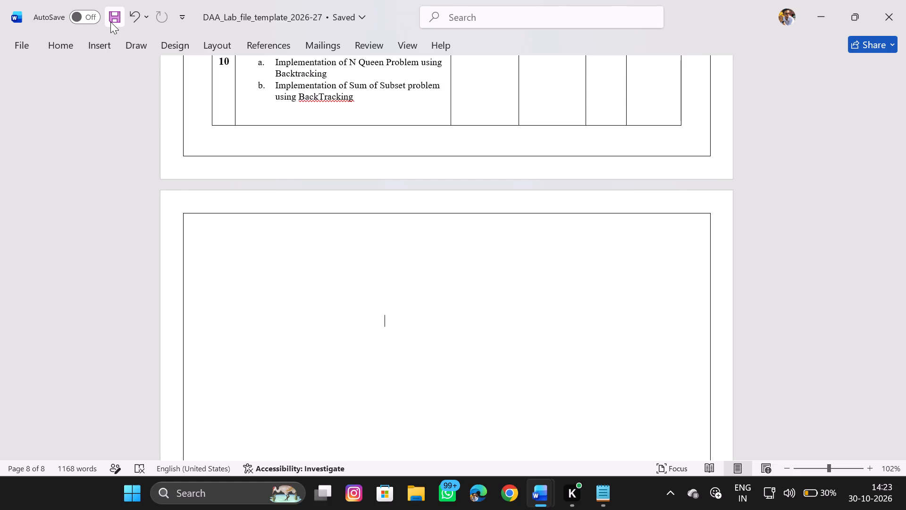
key("ctrl+s")
Save the lab file to this PC's Downloads folder as the Word document DAA_Lab_file_template_2026-27.
left_click(17, 45)
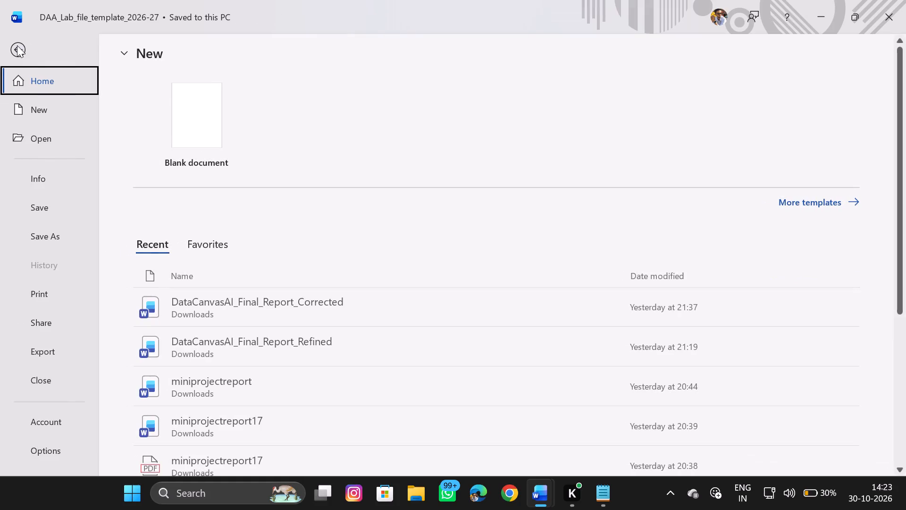
left_click(46, 233)
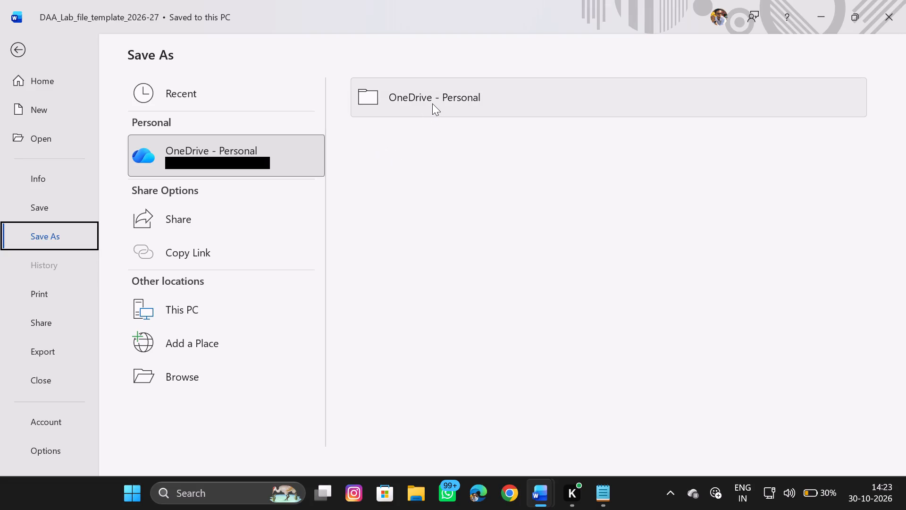
left_click(218, 322)
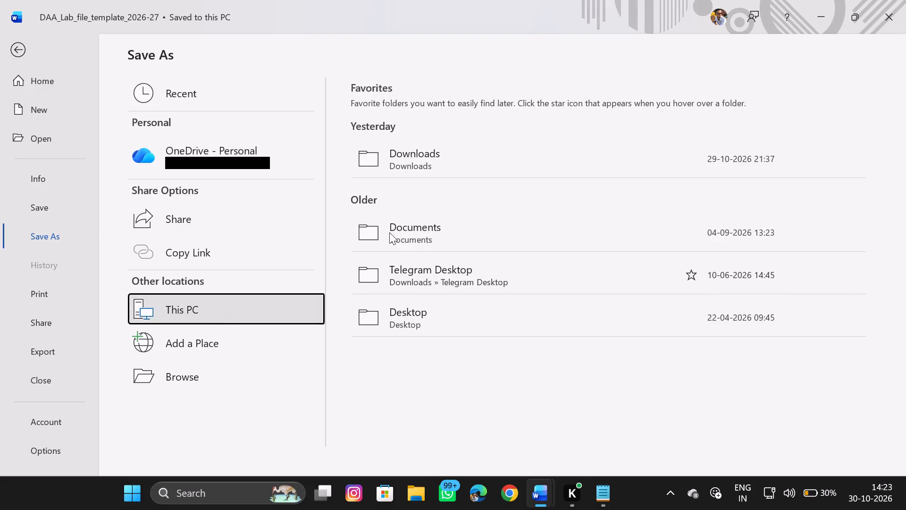
left_click(423, 165)
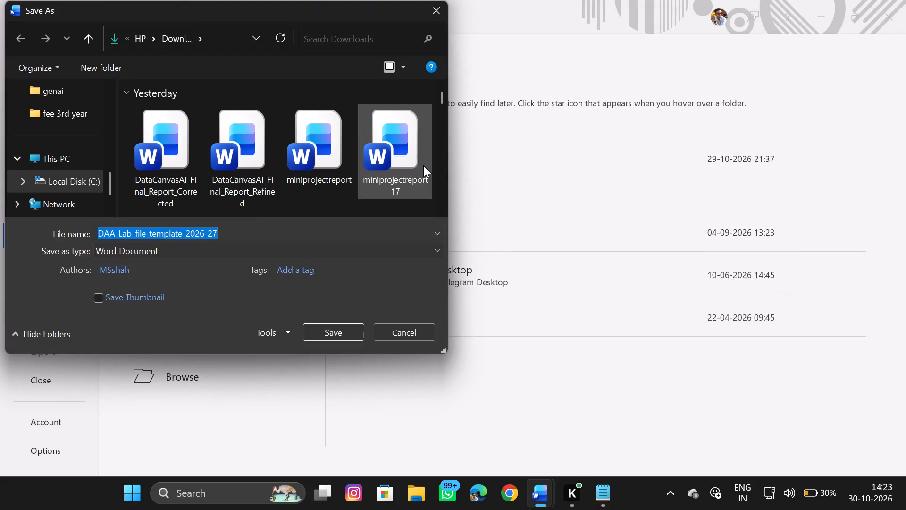
key("Return")
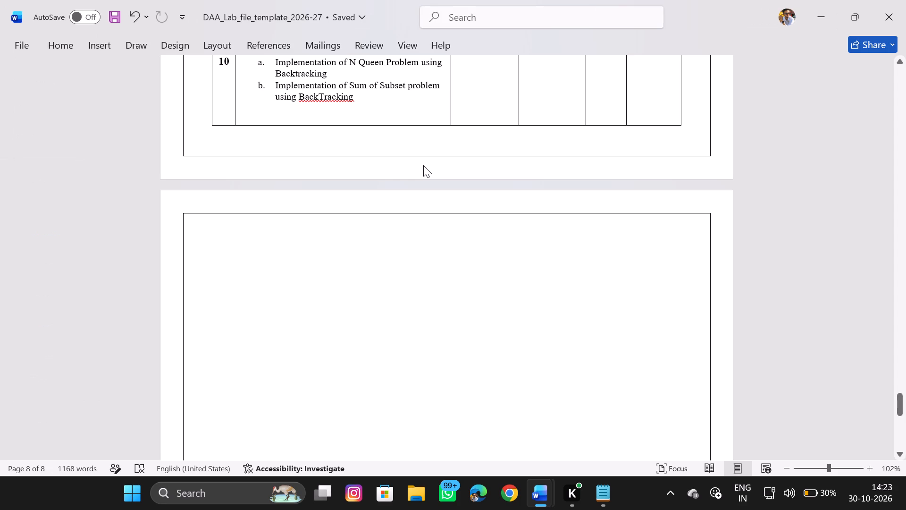